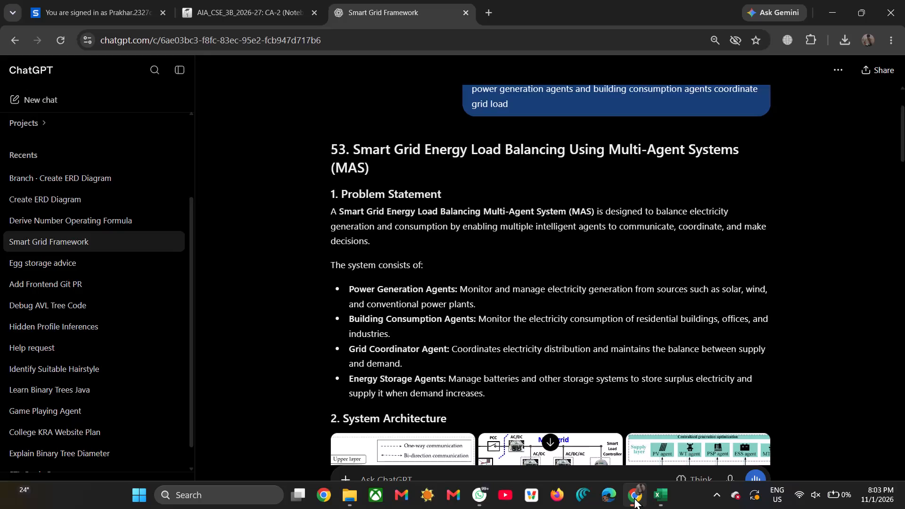
Check the CA-2 (Notebook) assignment page and return to the Smart Grid Framework chat.
click(246, 0)
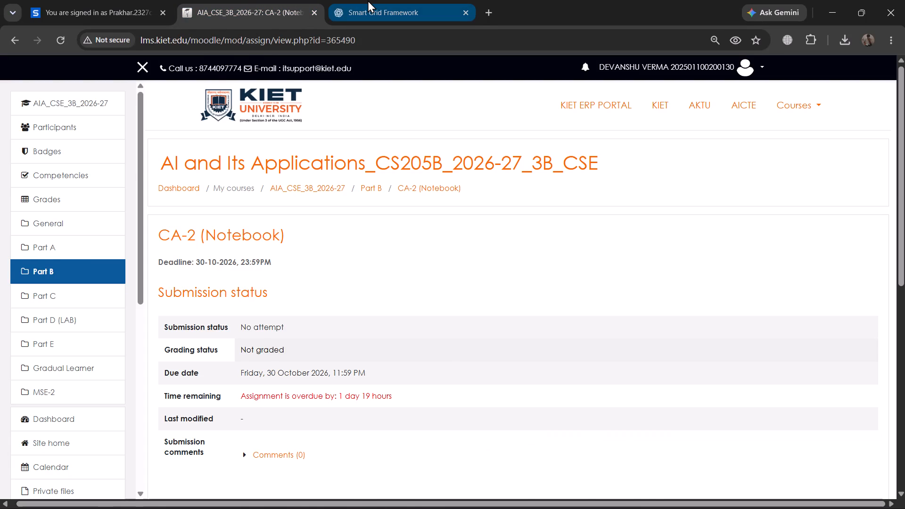
click(368, 0)
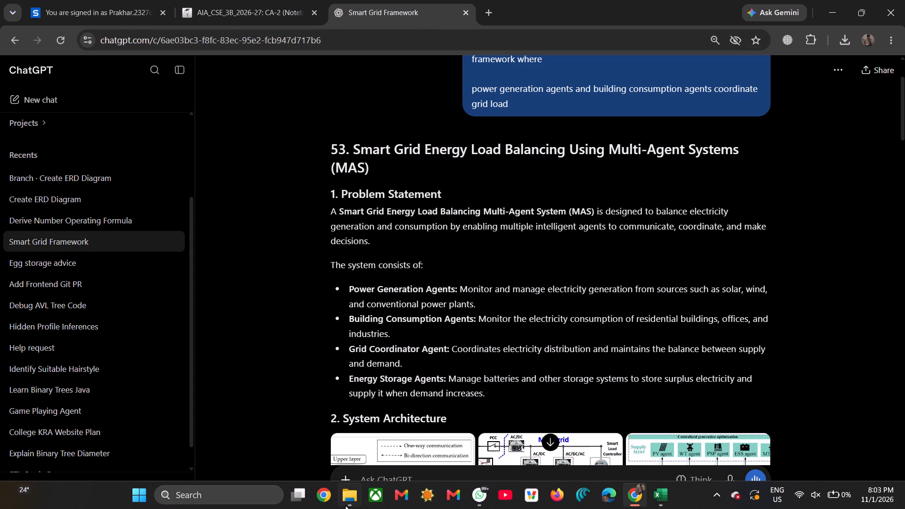
Switch to File Explorer and open lab_7_DBMS.pdf from the Downloads folder in a maximized window.
click(344, 504)
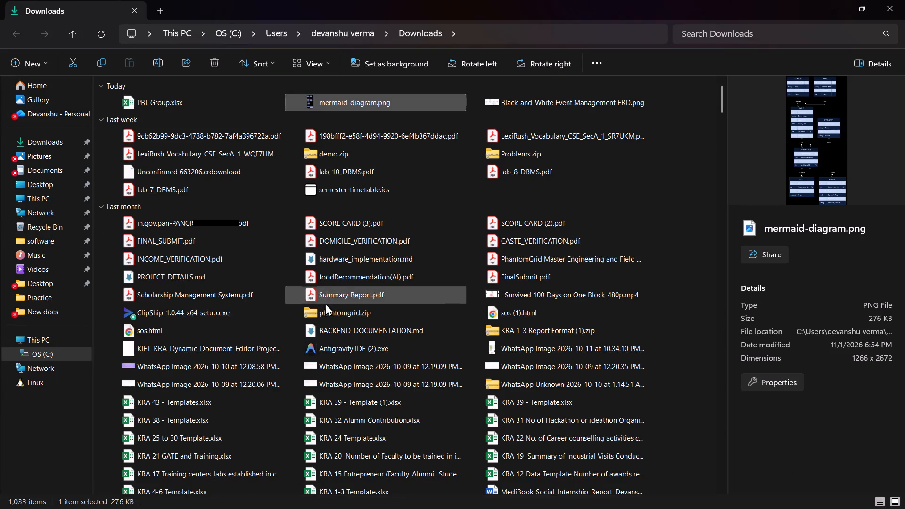
scroll(356, 210, up, 11)
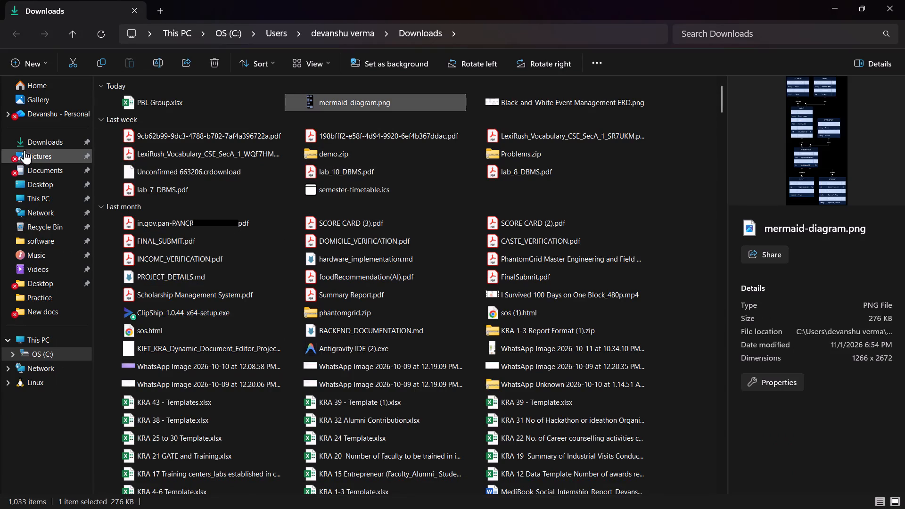
click(29, 147)
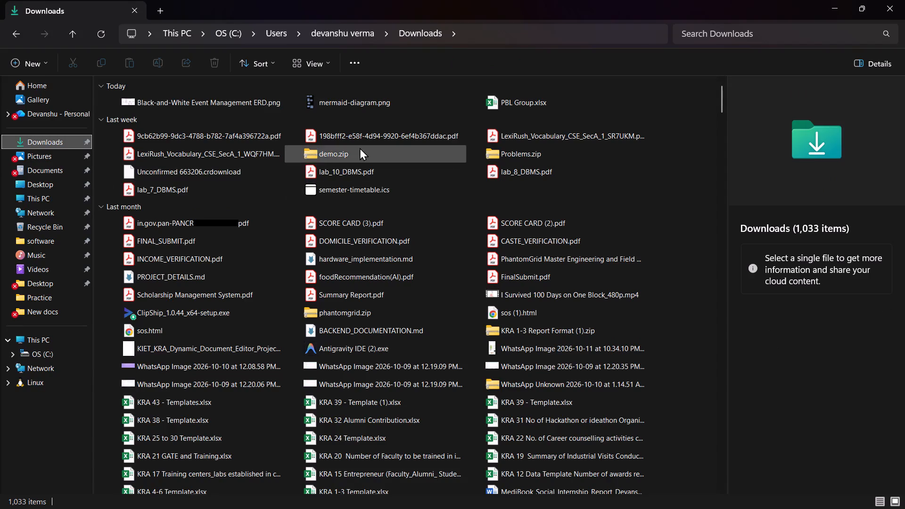
scroll(313, 300, up, 8)
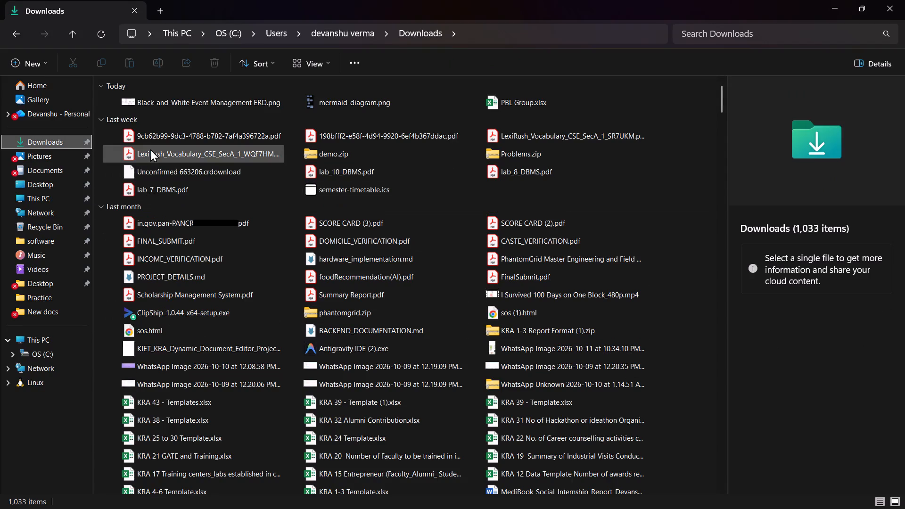
scroll(150, 149, up, 3)
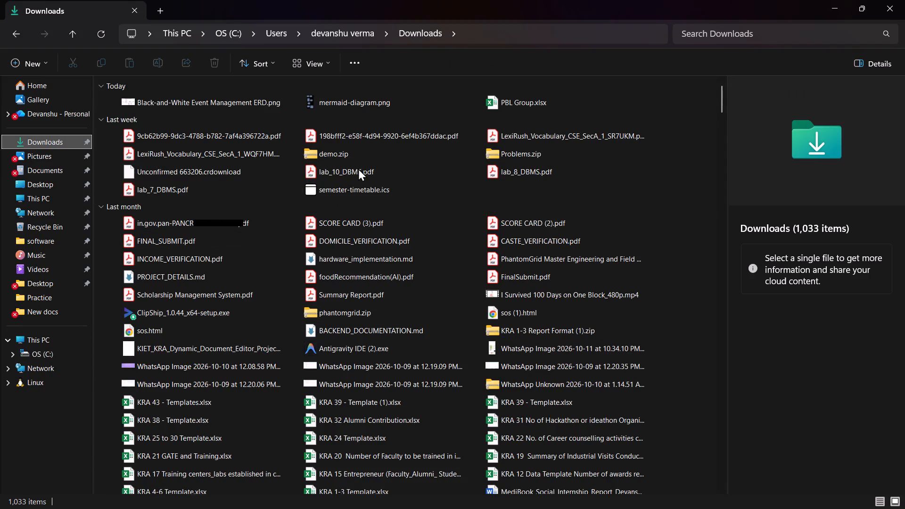
double_click(209, 186)
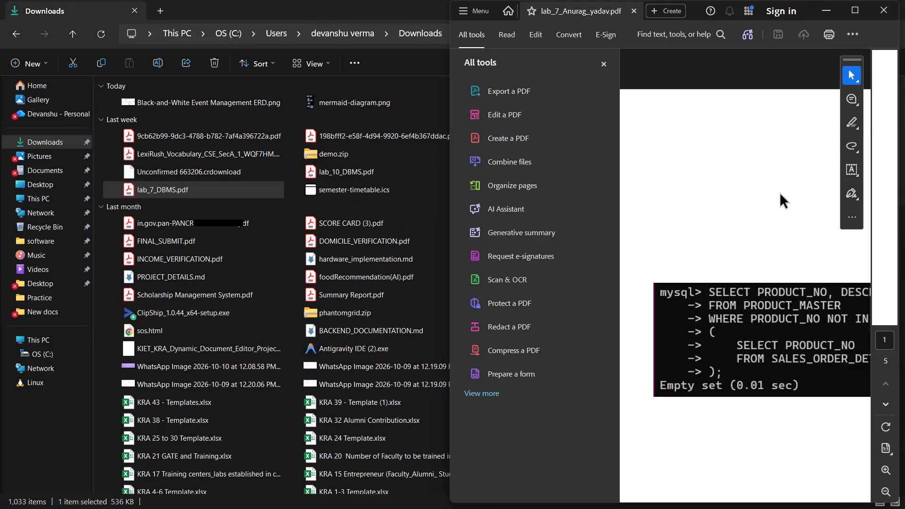
click(861, 10)
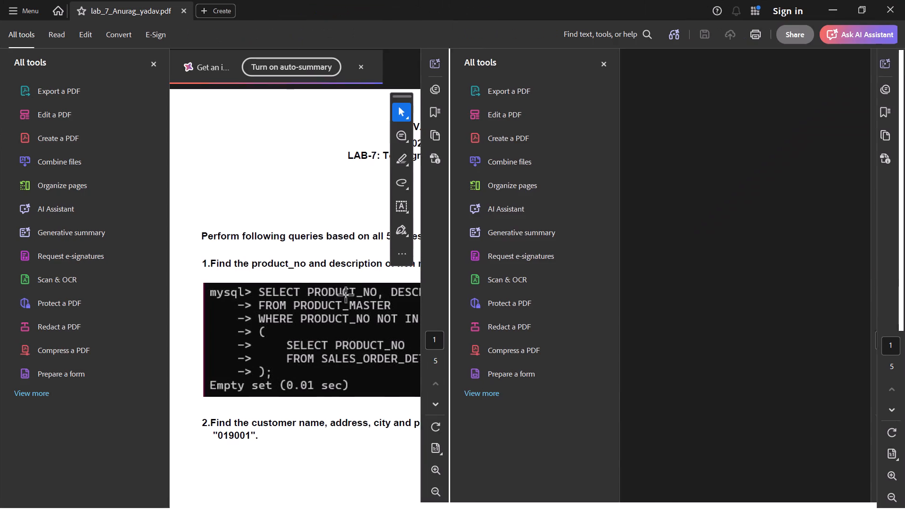
Look through the pages of the lab 7 PDF, examining the student name and roll number headers.
scroll(430, 428, down, 4)
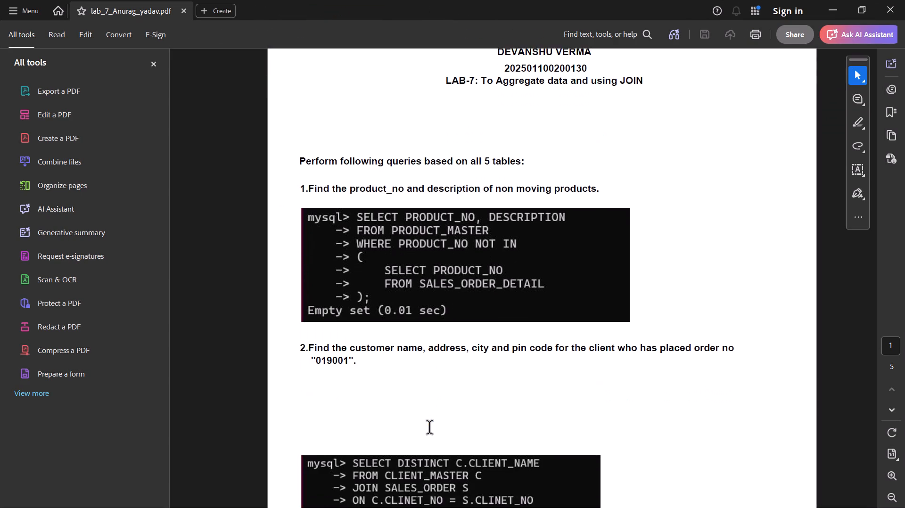
scroll(430, 428, down, 5)
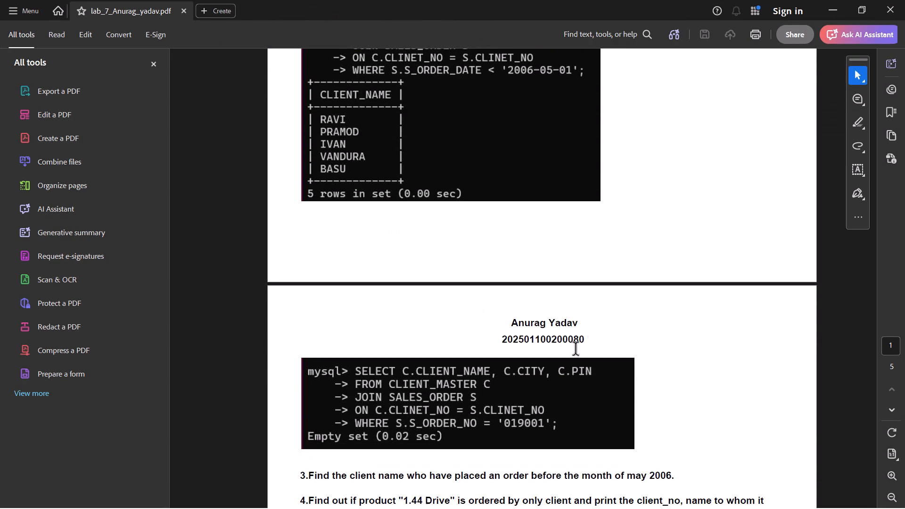
scroll(592, 345, down, 12)
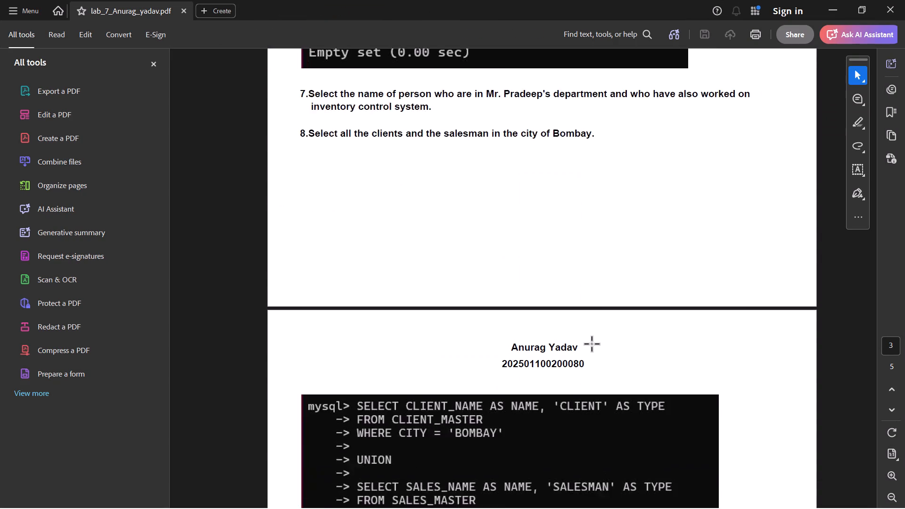
scroll(592, 345, down, 5)
scroll(592, 345, up, 19)
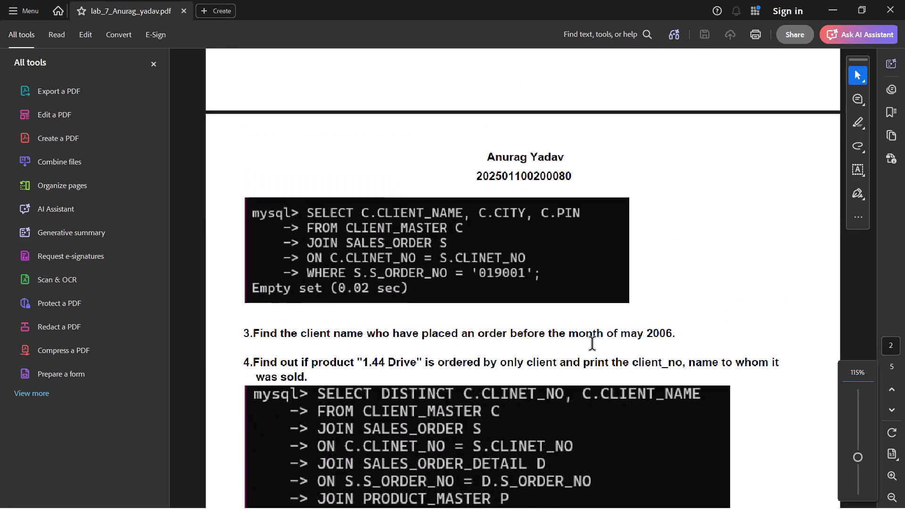
scroll(592, 345, up, 12)
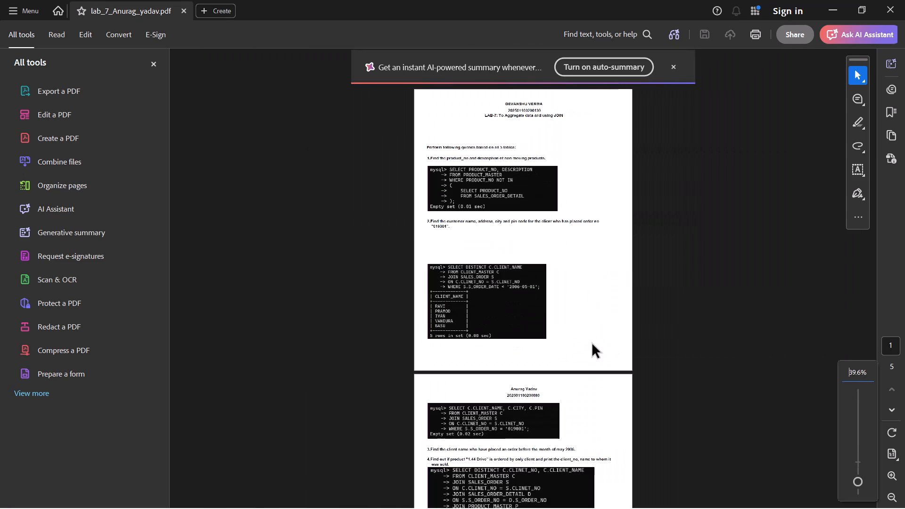
scroll(592, 345, up, 7)
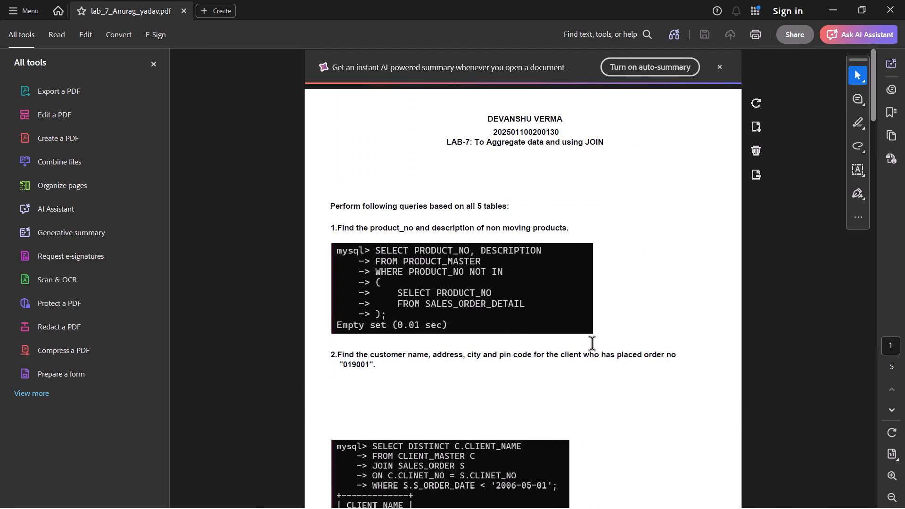
scroll(592, 393, down, 3)
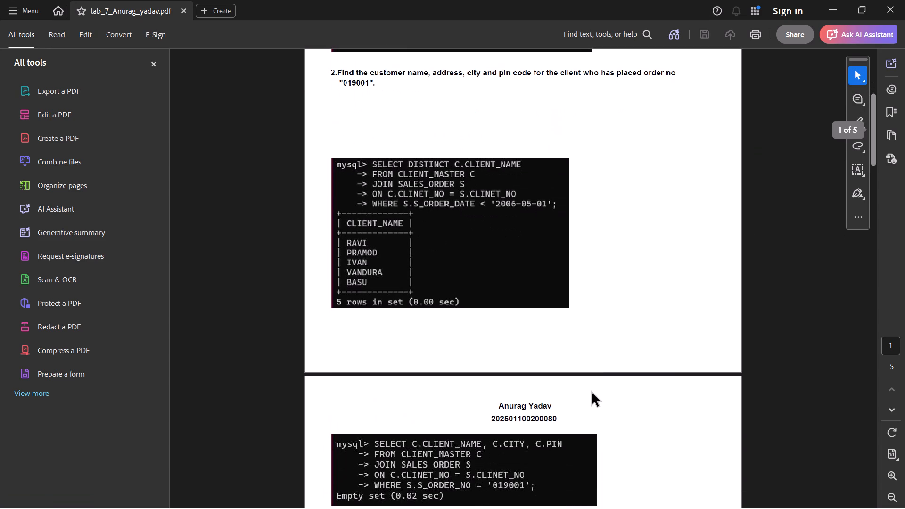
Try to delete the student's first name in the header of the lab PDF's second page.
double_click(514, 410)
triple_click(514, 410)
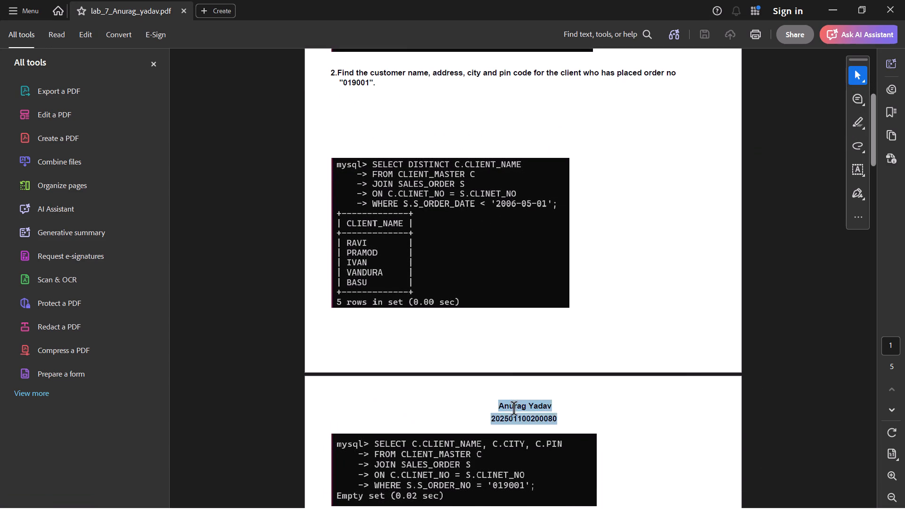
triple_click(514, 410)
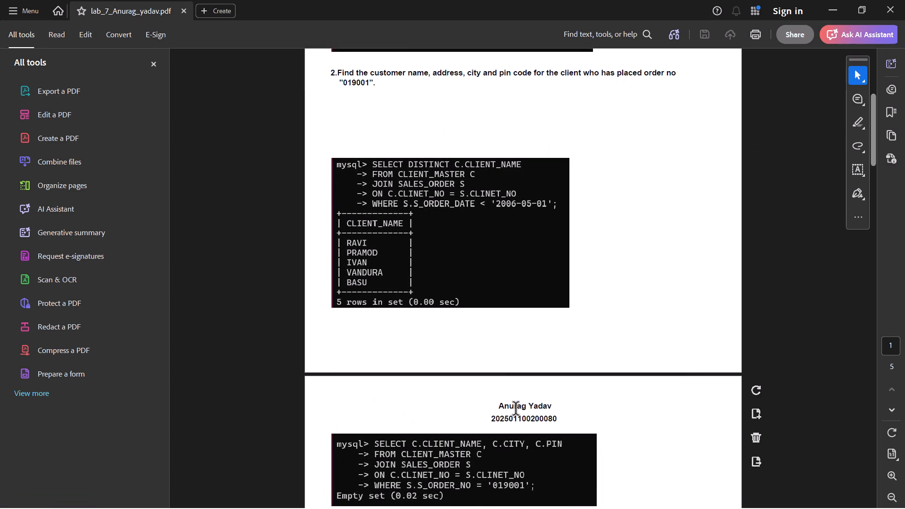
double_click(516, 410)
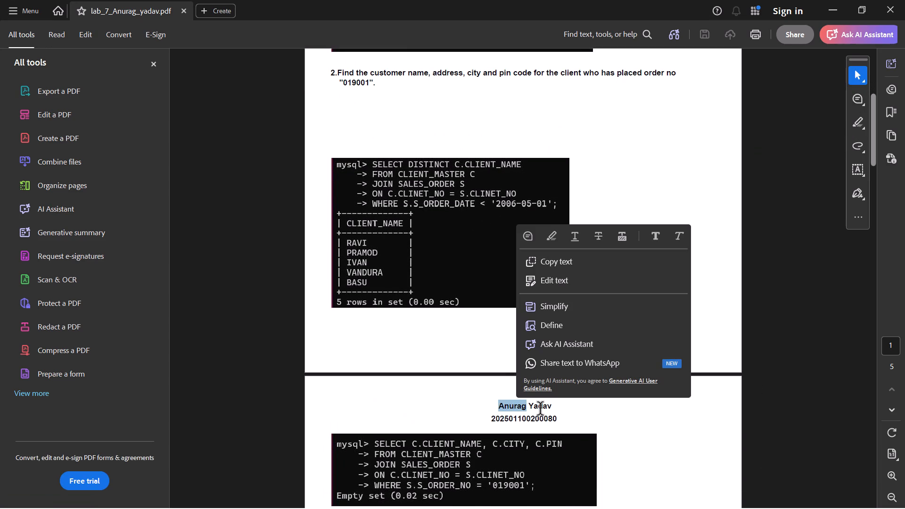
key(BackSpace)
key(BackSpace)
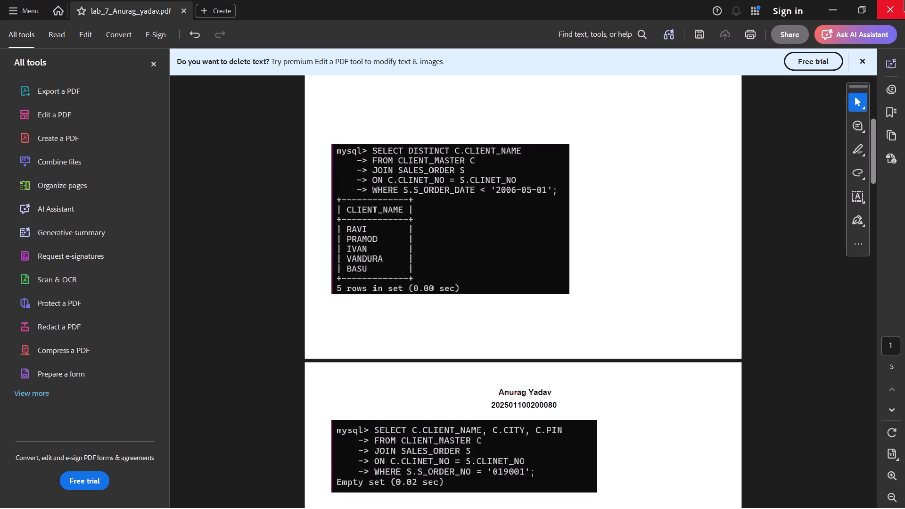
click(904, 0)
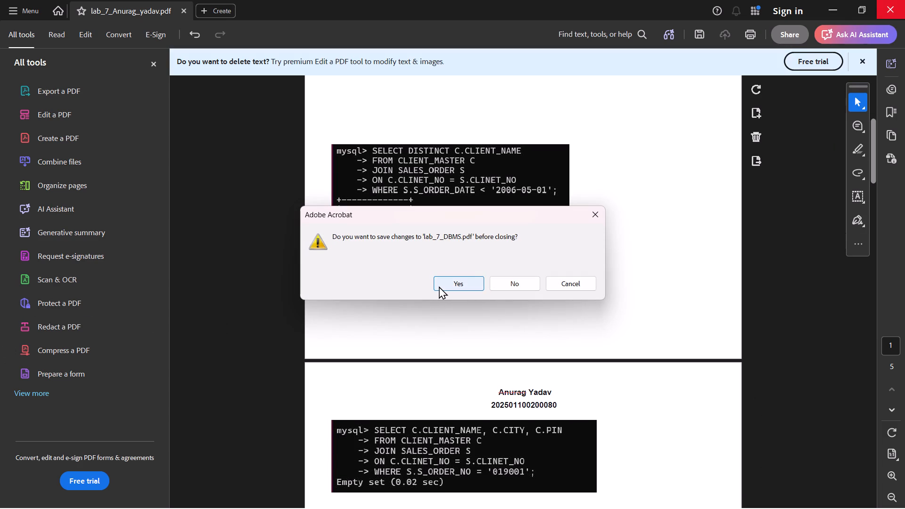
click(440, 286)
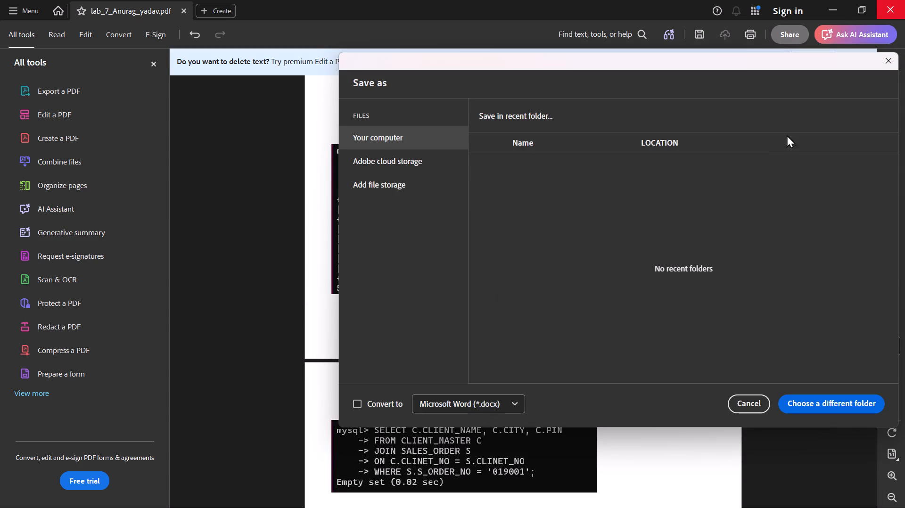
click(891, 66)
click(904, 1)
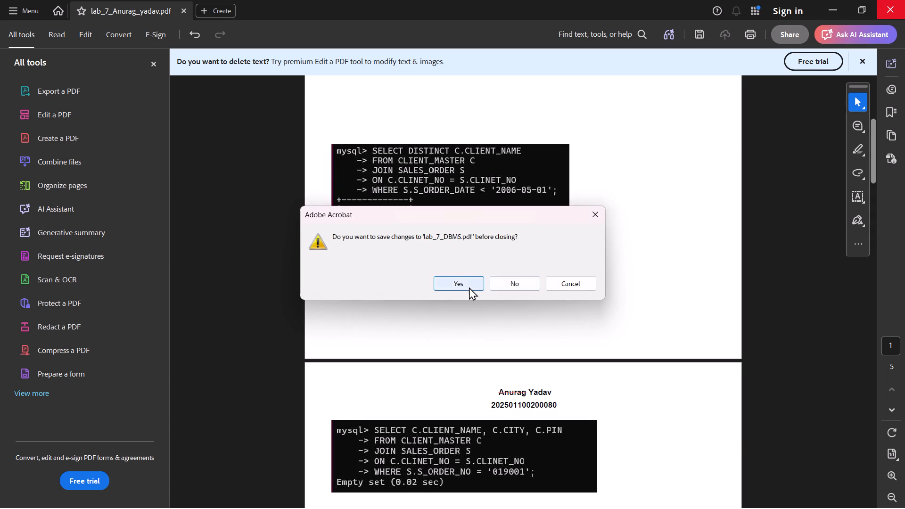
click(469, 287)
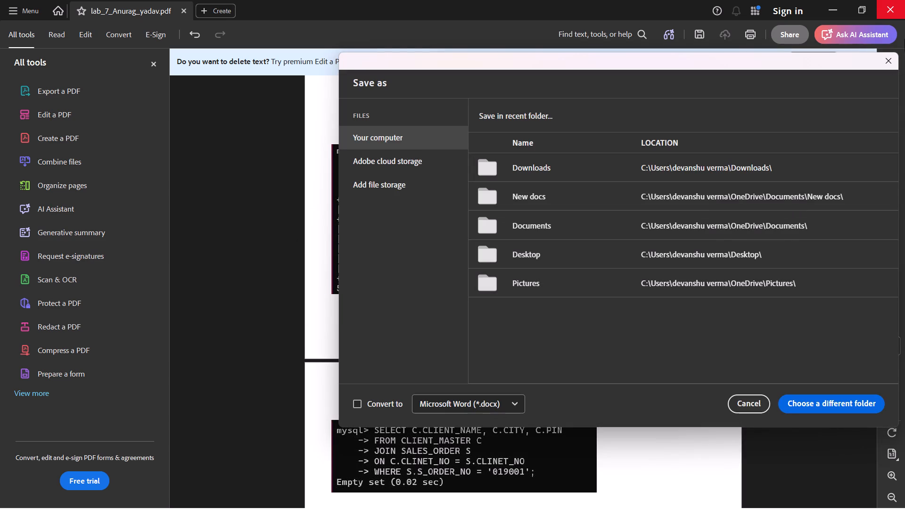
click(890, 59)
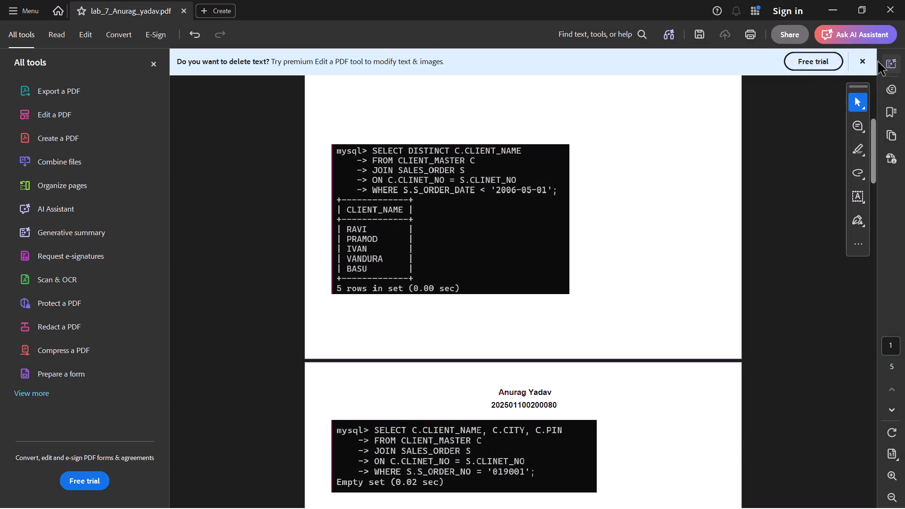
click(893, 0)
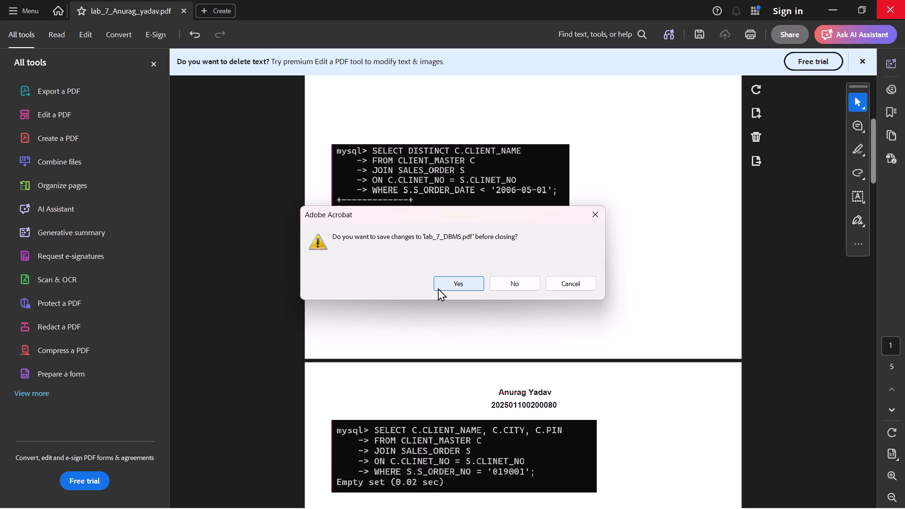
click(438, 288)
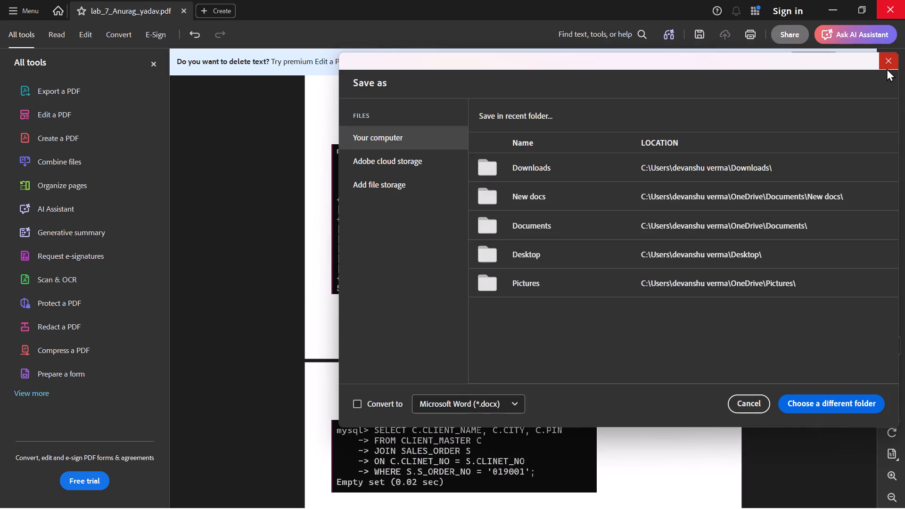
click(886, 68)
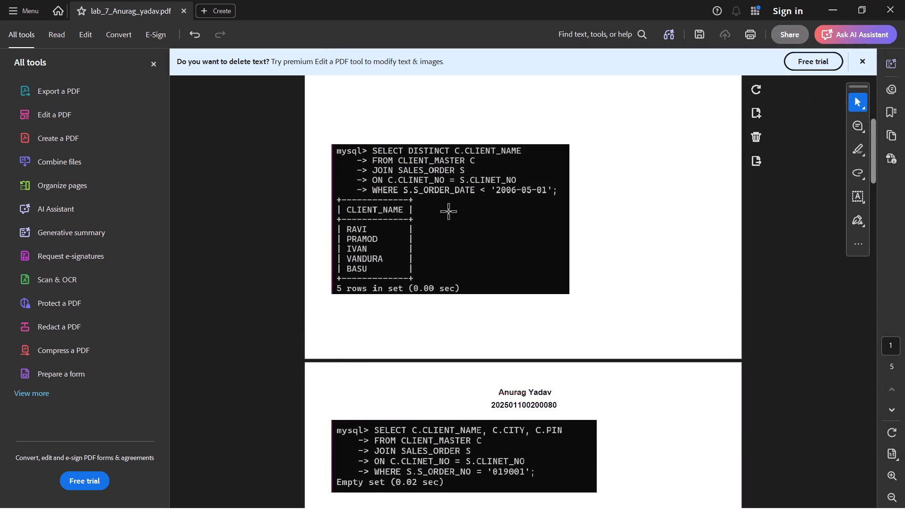
Close lab_7_DBMS.pdf without saving the changes.
click(894, 0)
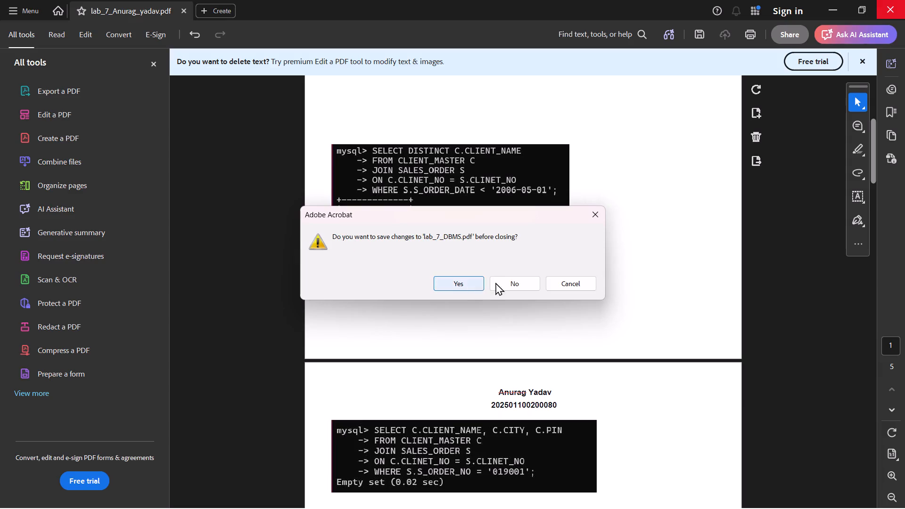
click(513, 284)
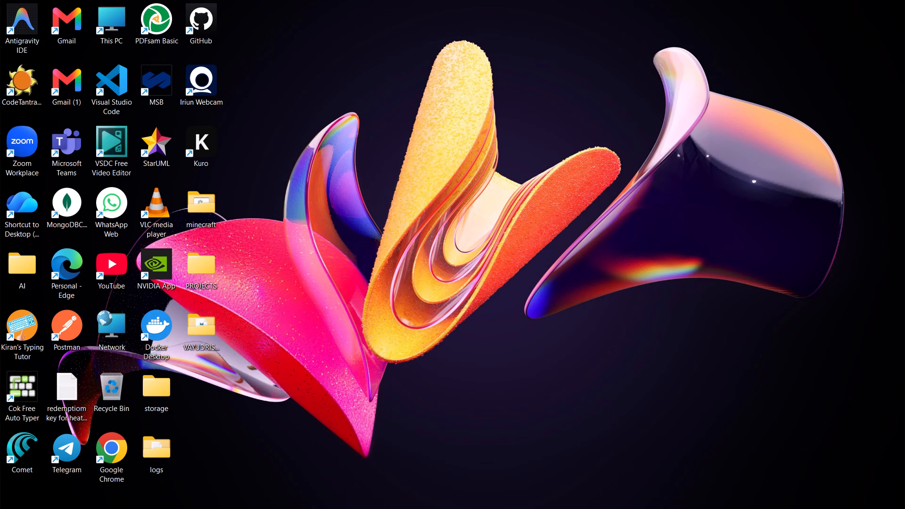
Switch to Chrome, search for canva in a new tab, and open the Canva website, dismissing its pop-up.
click(632, 506)
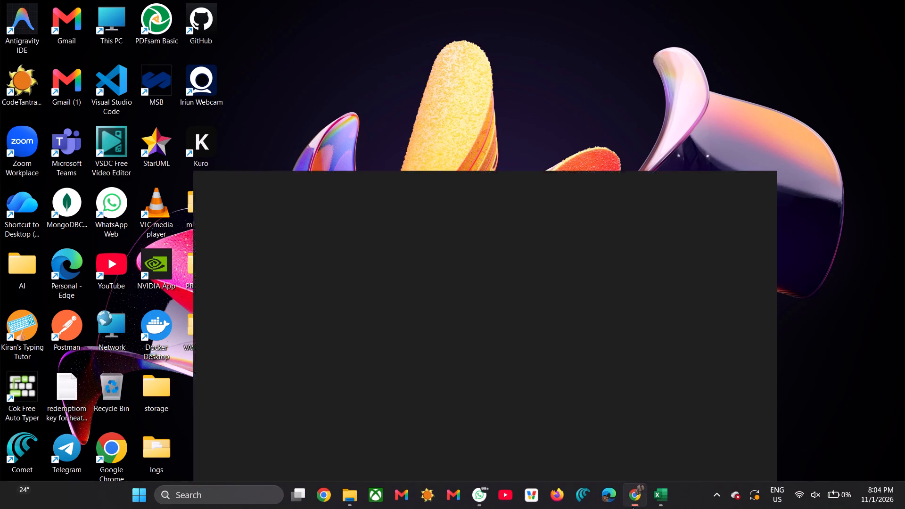
click(495, 12)
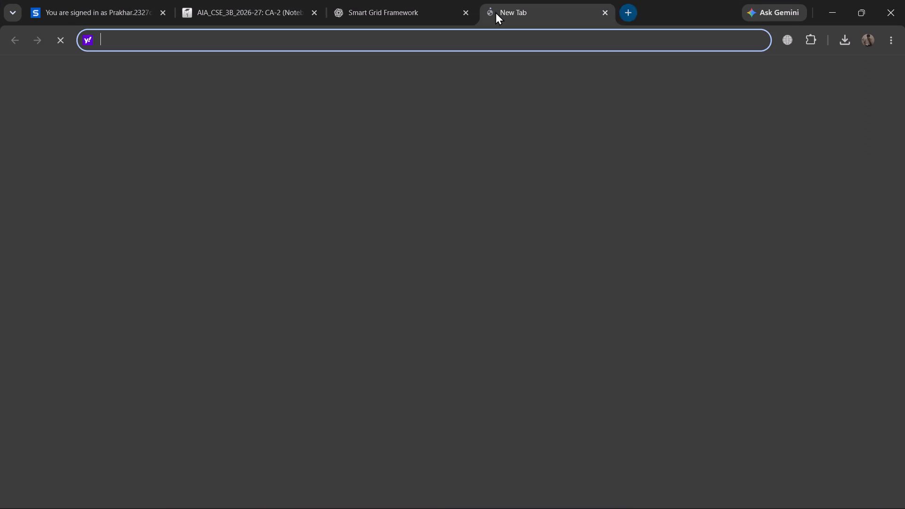
text(canva)
key(Return)
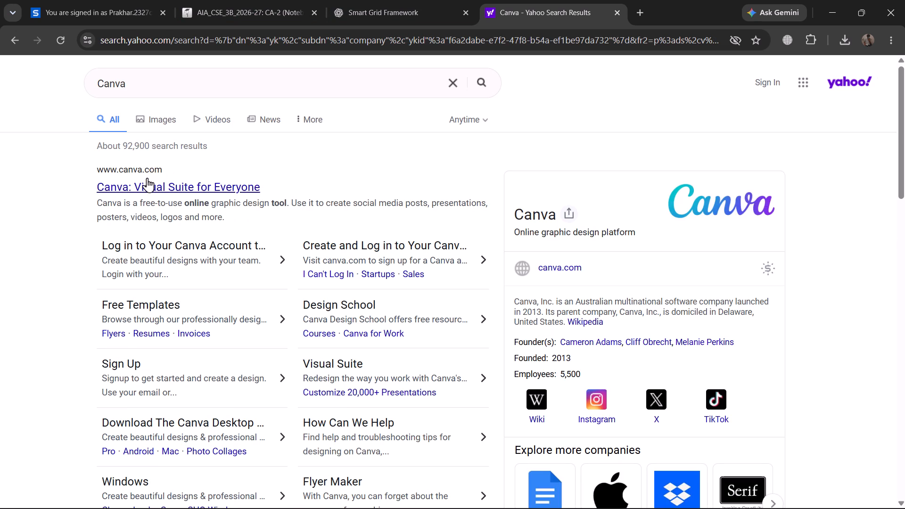
click(174, 190)
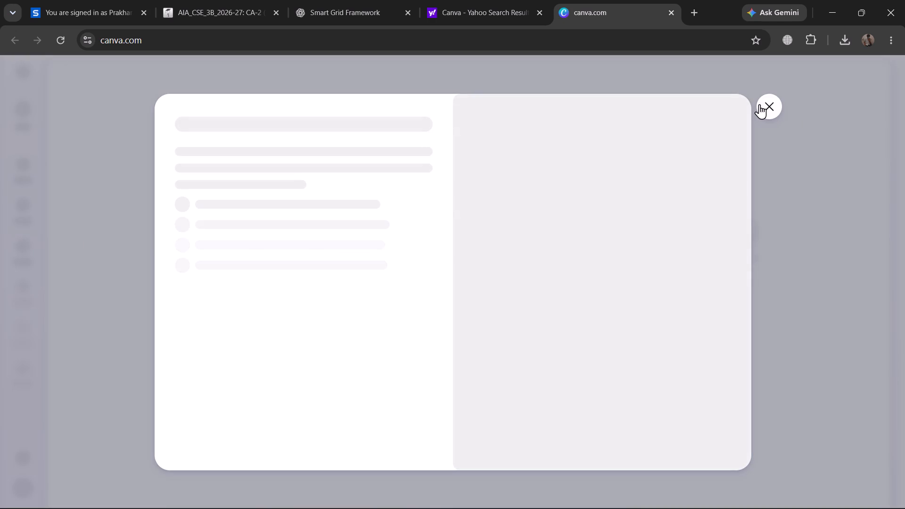
click(759, 104)
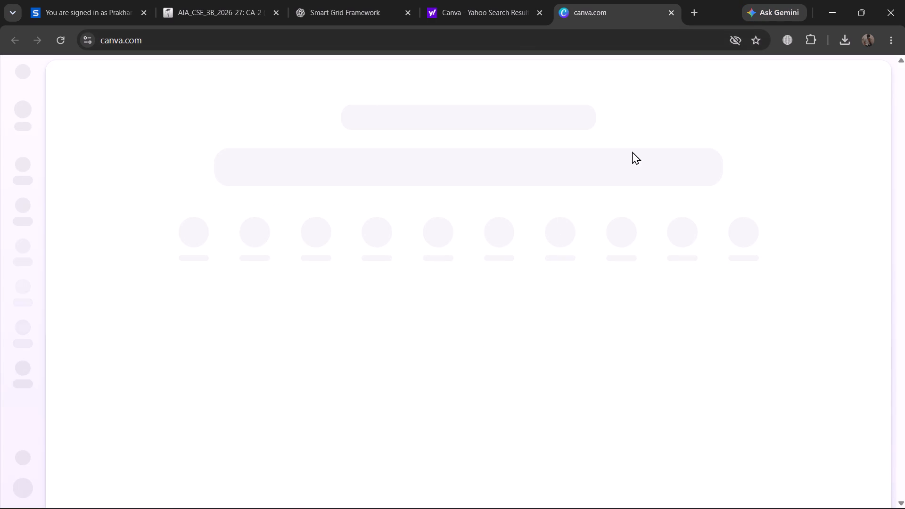
Open the existing lab 7 PDF design from the recent designs for editing.
scroll(304, 165, right, 5)
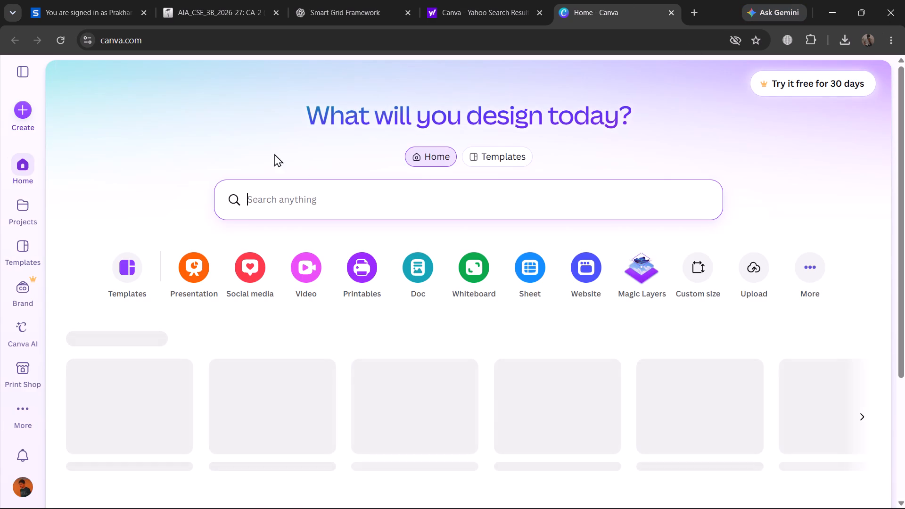
click(21, 109)
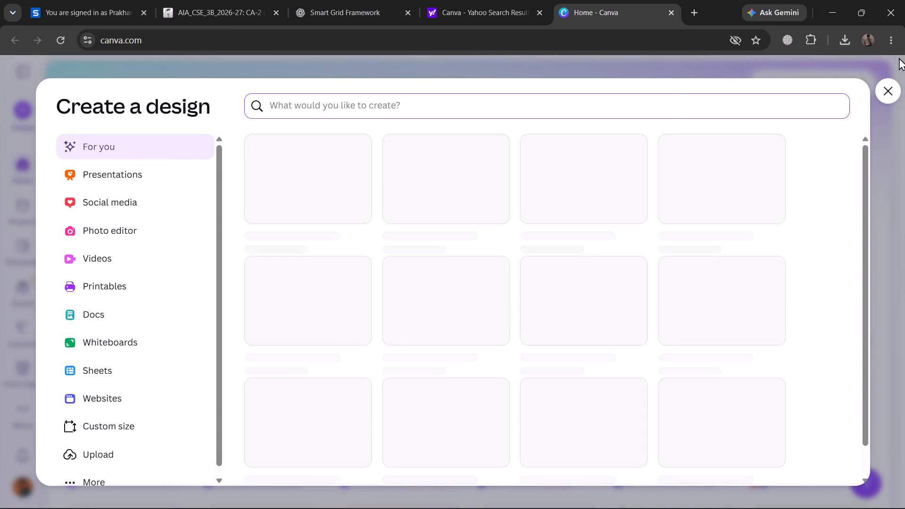
click(891, 94)
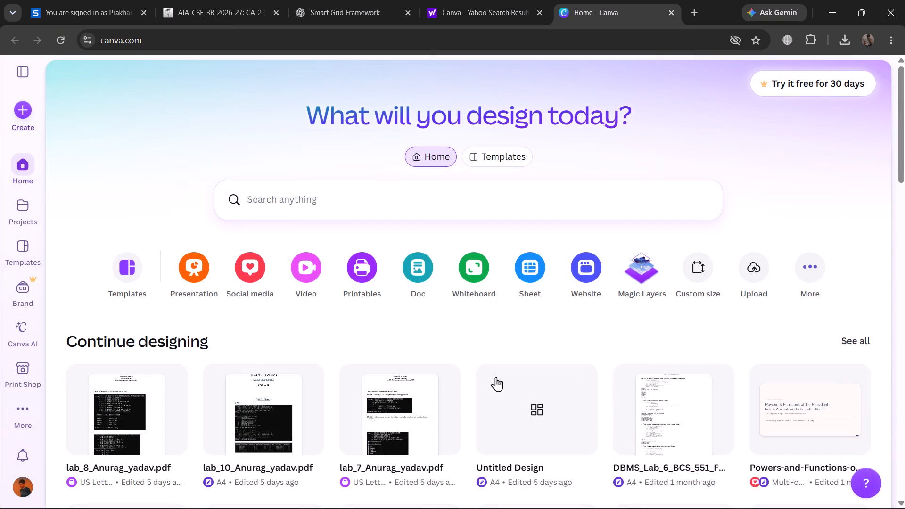
click(362, 412)
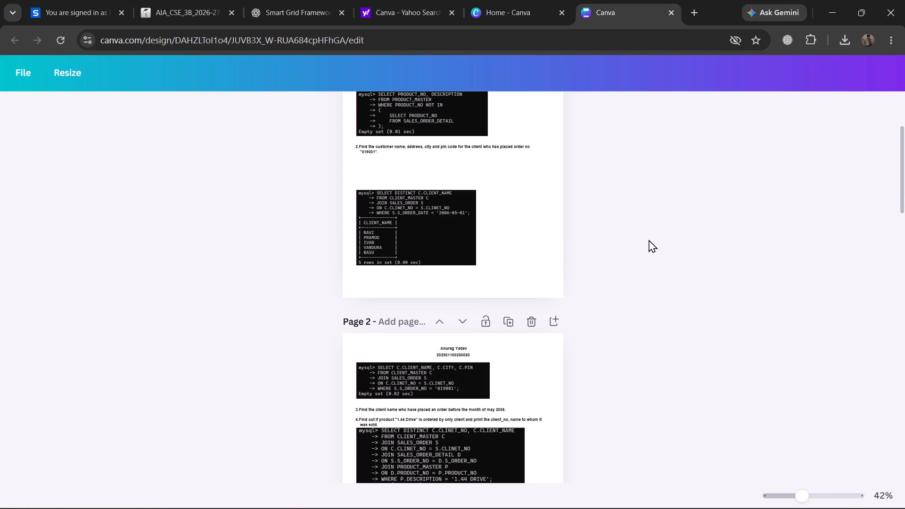
Delete the text box with the student name and roll number at the top of page 2.
scroll(649, 239, up, 4)
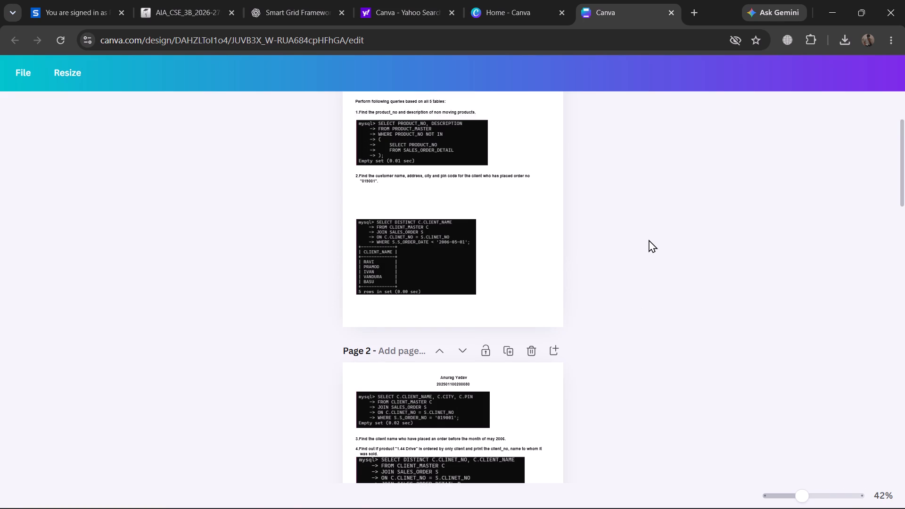
scroll(649, 239, up, 1)
scroll(591, 323, down, 1)
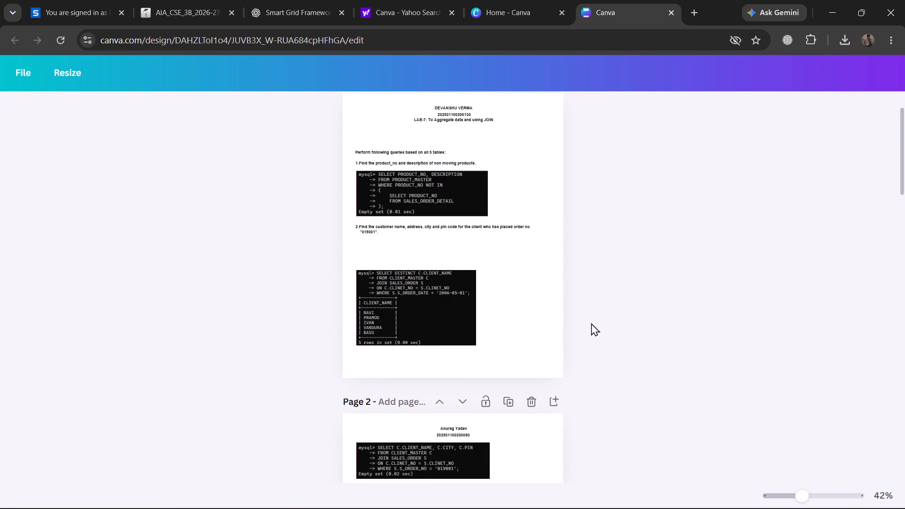
scroll(591, 323, up, 3)
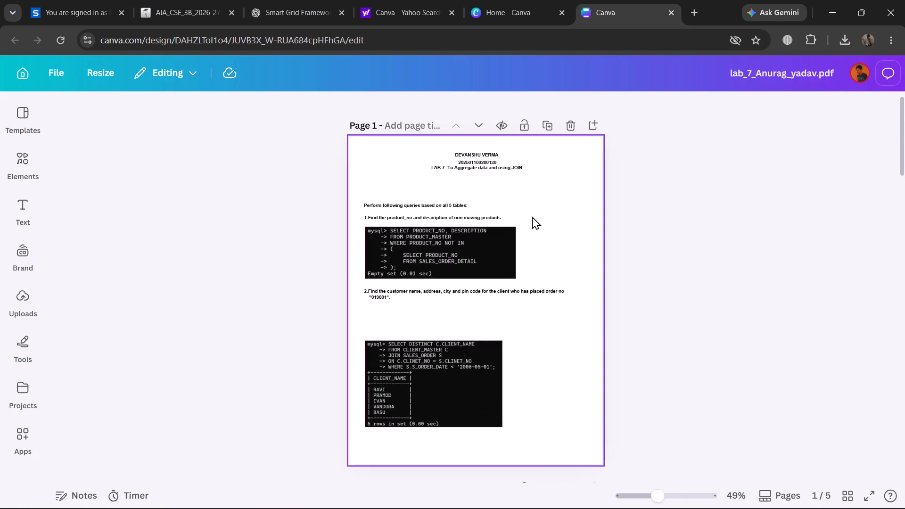
scroll(532, 216, up, 2)
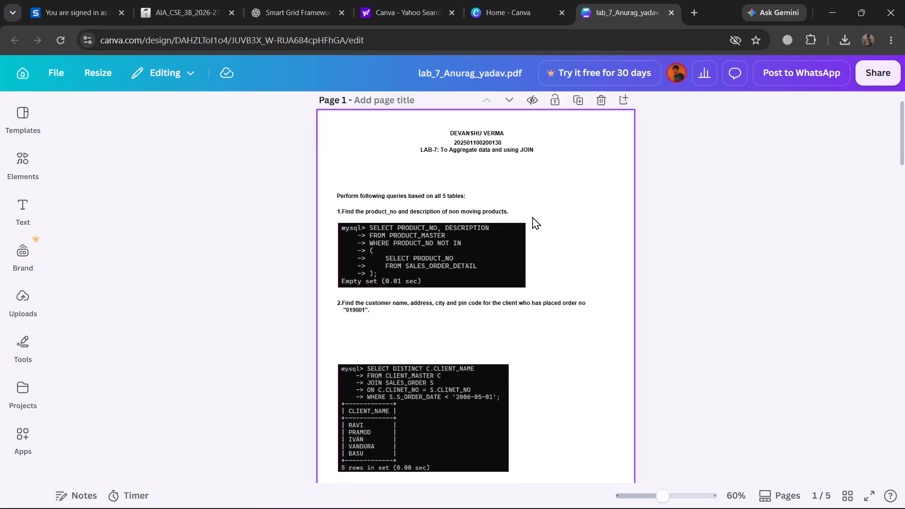
scroll(532, 216, up, 1)
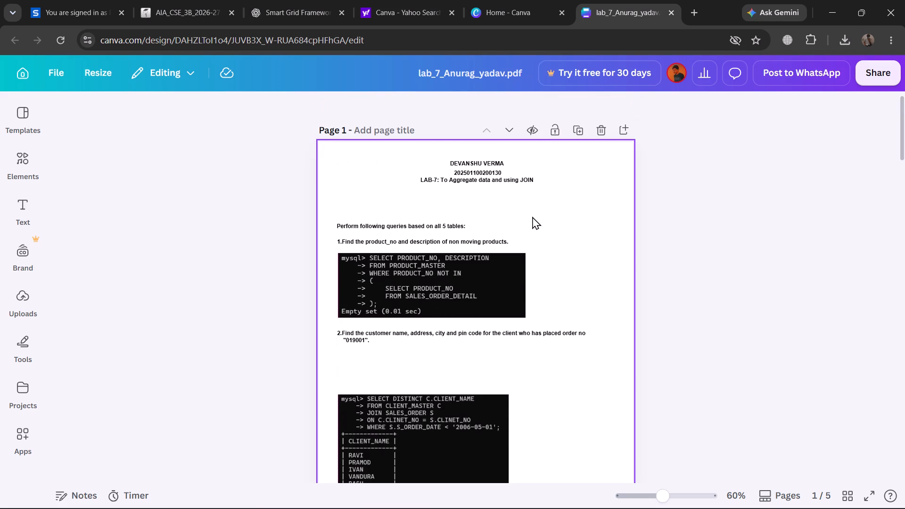
scroll(532, 216, down, 1)
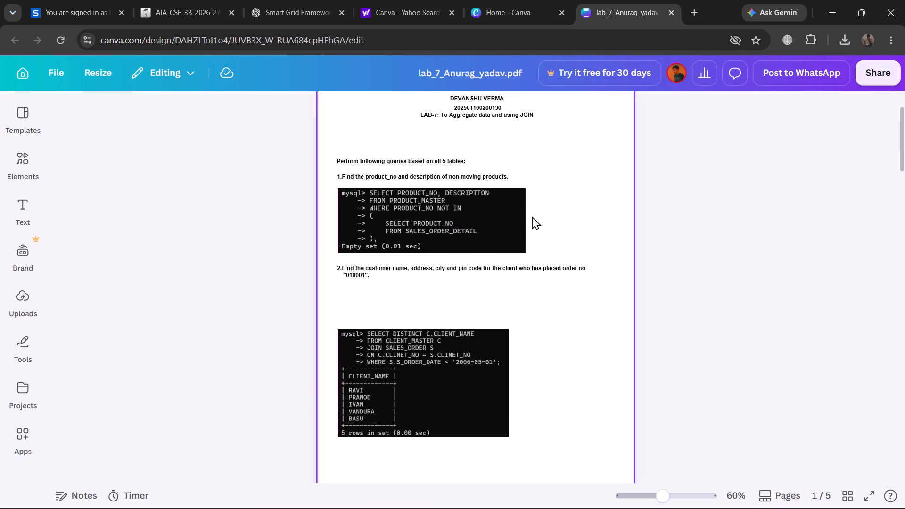
scroll(532, 216, down, 3)
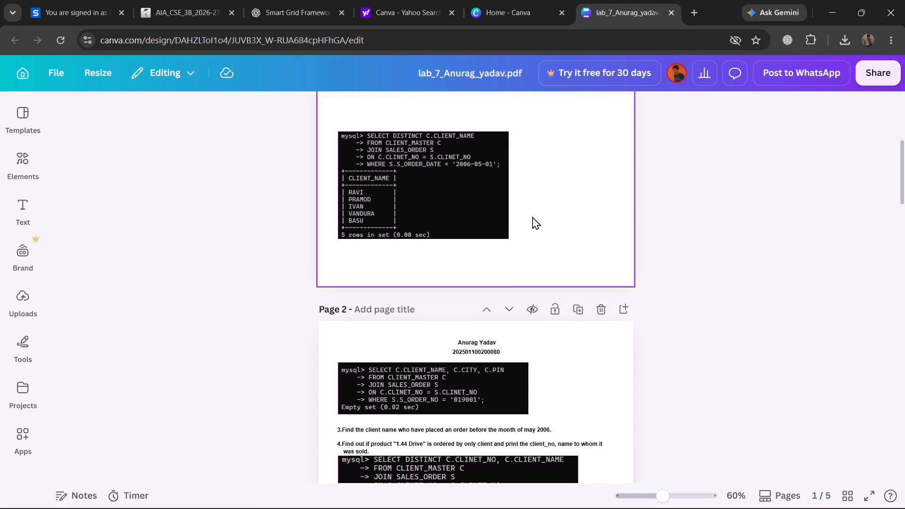
scroll(532, 216, down, 2)
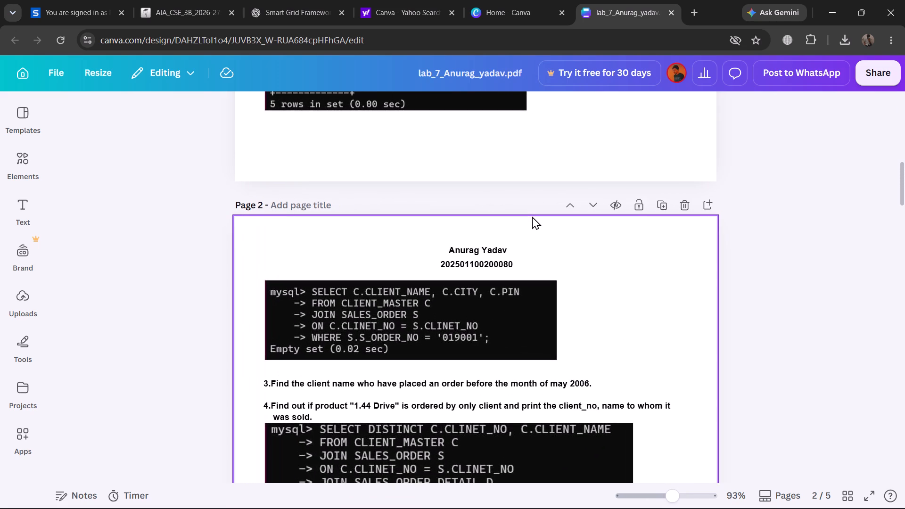
click(532, 216)
double_click(493, 252)
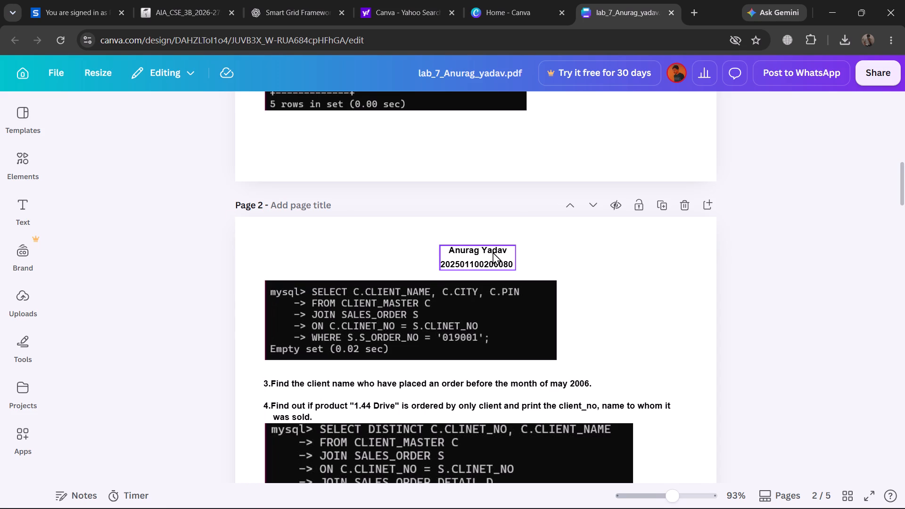
click(563, 279)
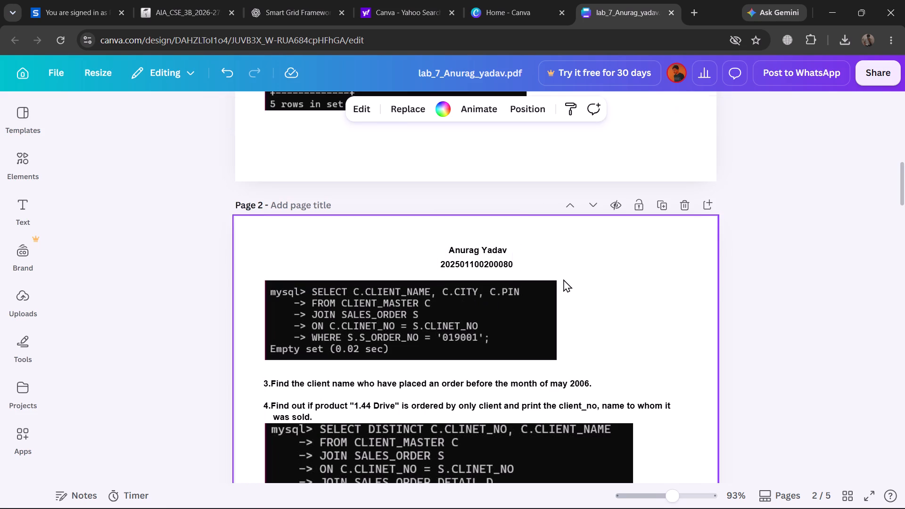
click(497, 247)
key(Delete)
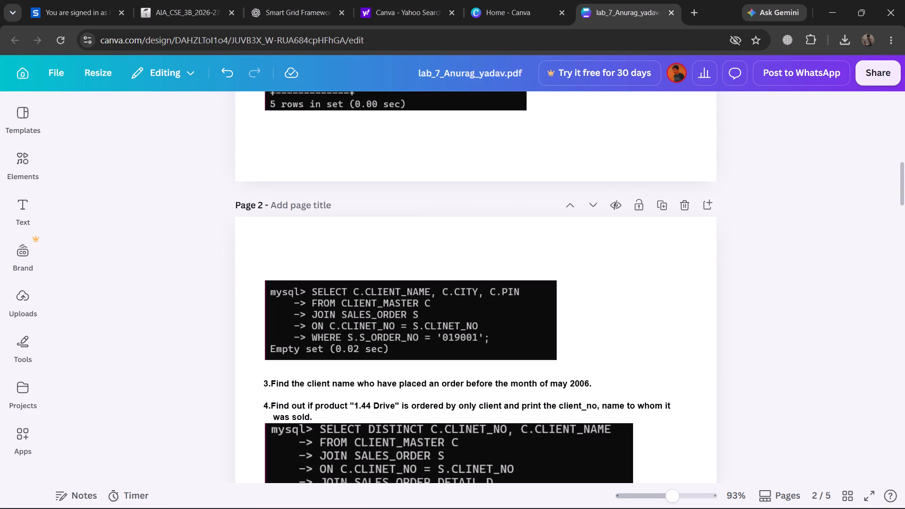
Delete the student name and roll number headers from pages 3, 4 and 5.
scroll(497, 247, down, 9)
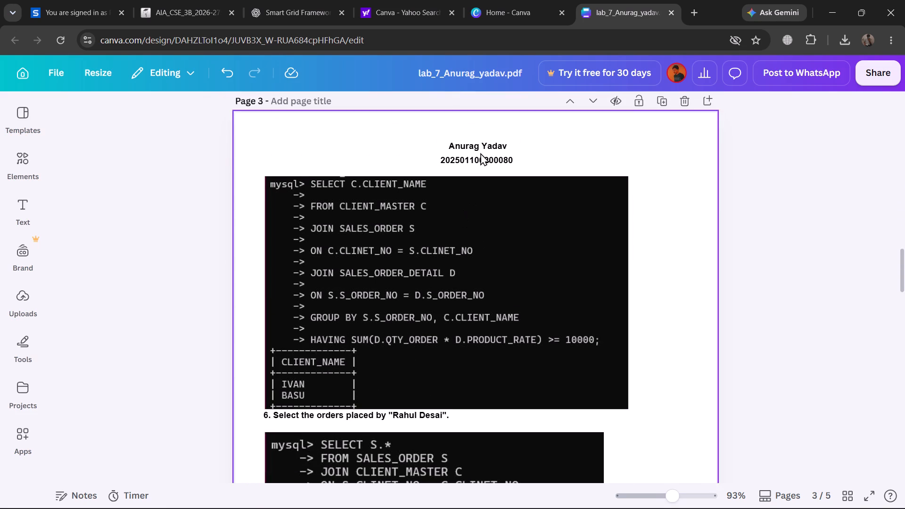
drag(482, 139, 477, 155)
click(477, 155)
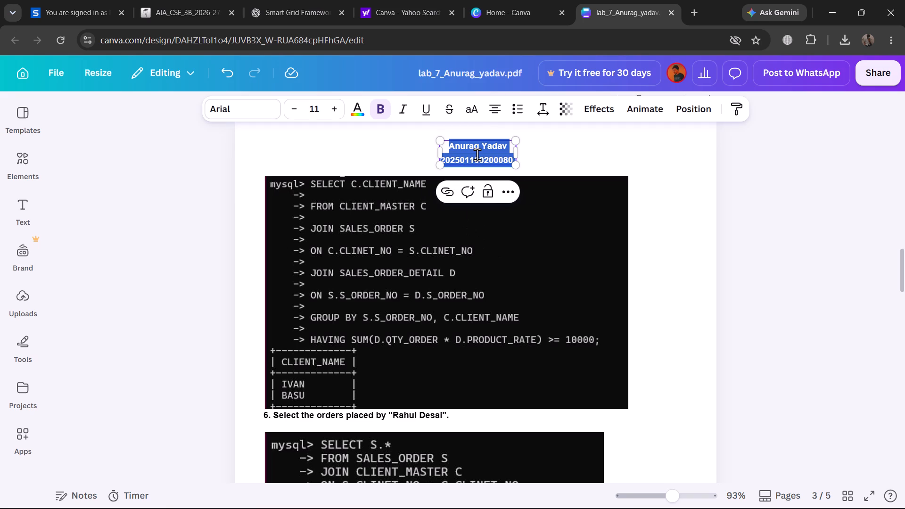
key(Delete)
scroll(477, 155, down, 6)
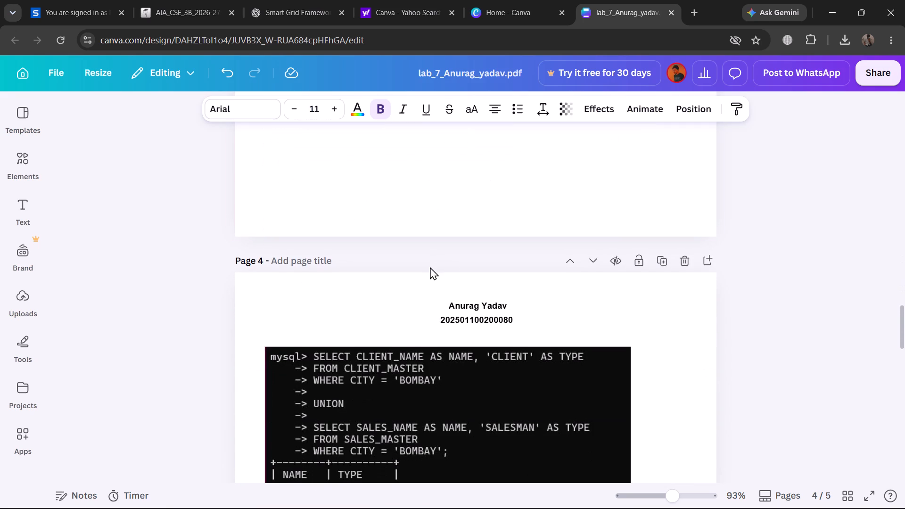
click(458, 316)
key(Delete)
scroll(458, 316, down, 3)
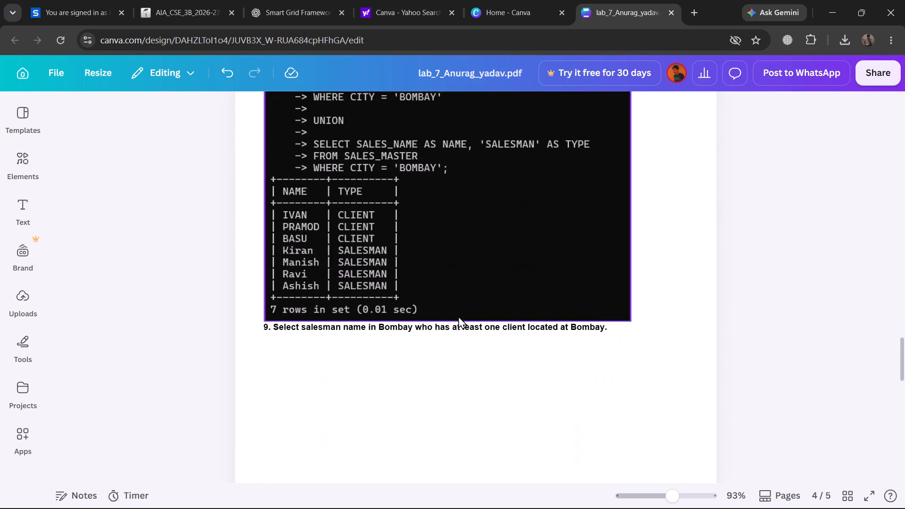
scroll(458, 316, down, 3)
click(466, 337)
key(Delete)
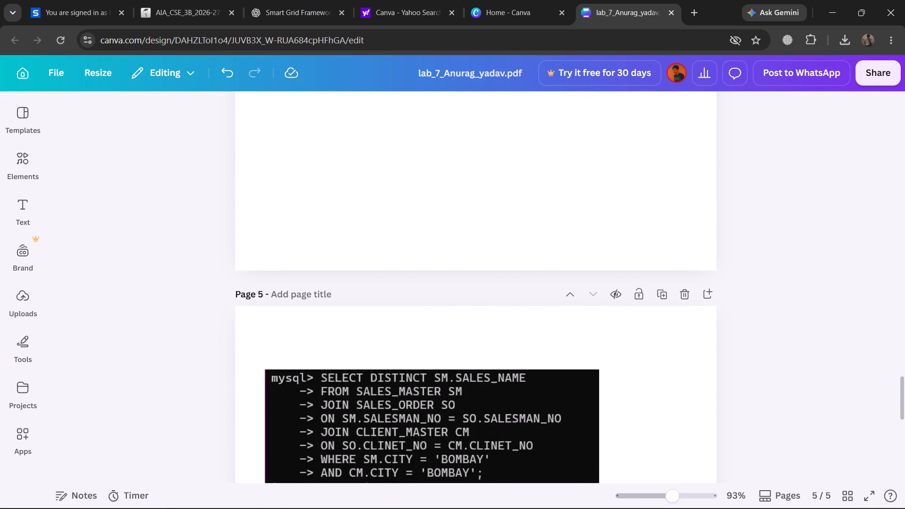
Look through all pages of the design, checking the header area of each page.
scroll(466, 337, down, 8)
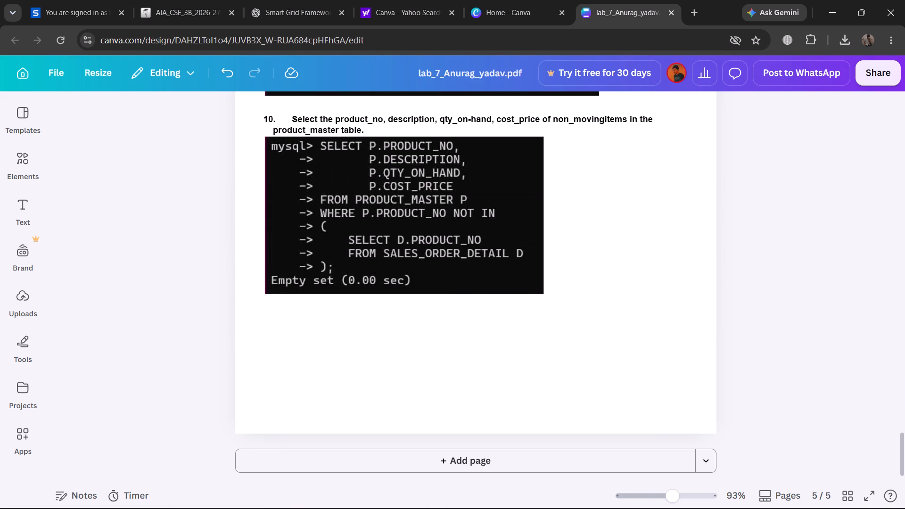
scroll(466, 337, up, 11)
scroll(466, 337, up, 19)
scroll(466, 337, down, 1)
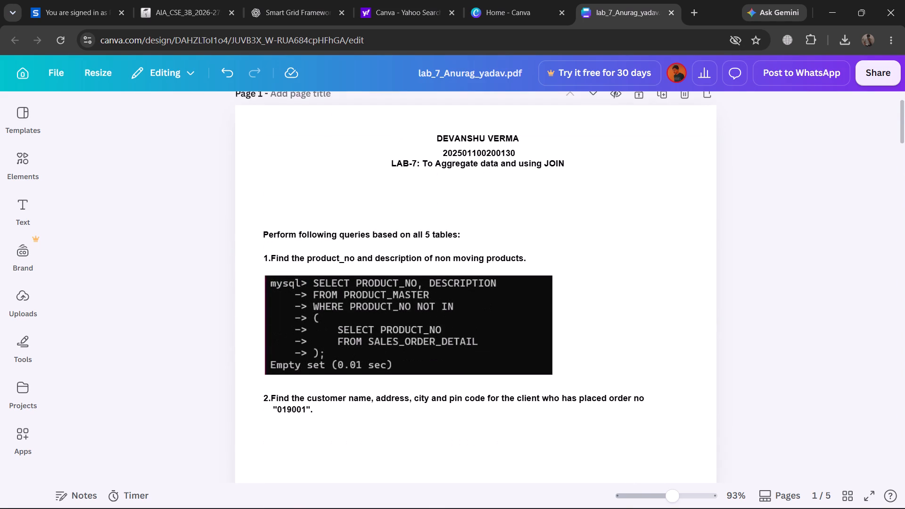
scroll(466, 337, down, 8)
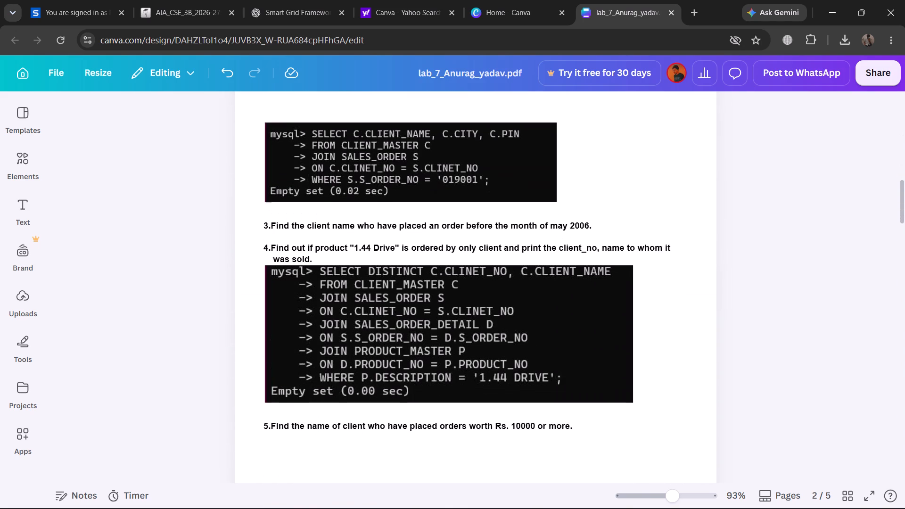
scroll(466, 337, down, 1)
scroll(513, 359, down, 4)
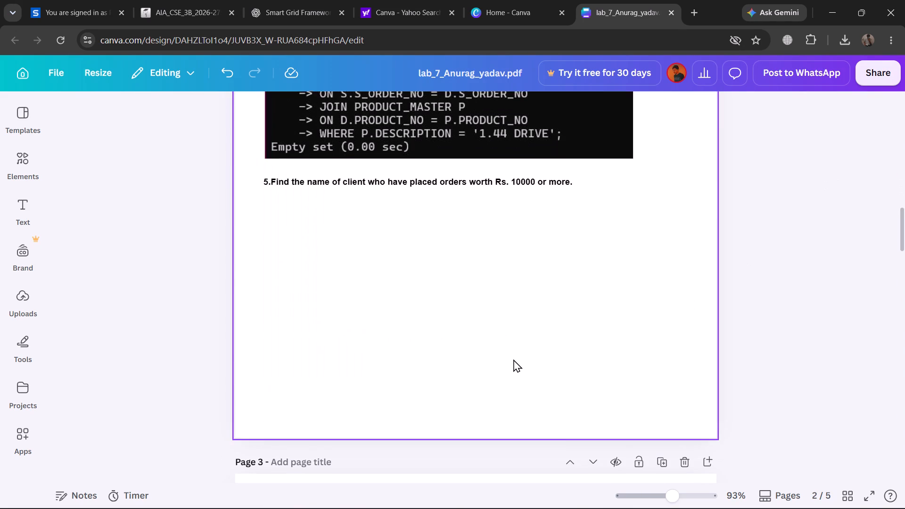
scroll(513, 359, down, 12)
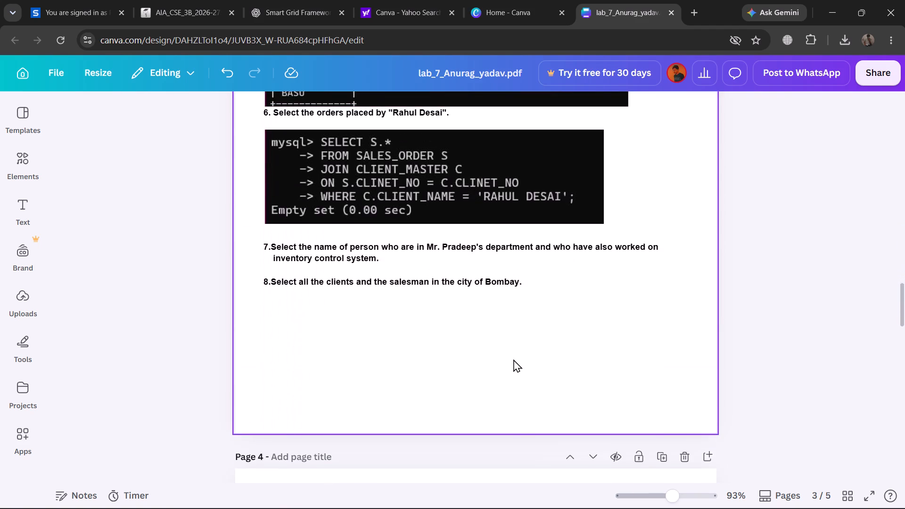
scroll(513, 359, down, 11)
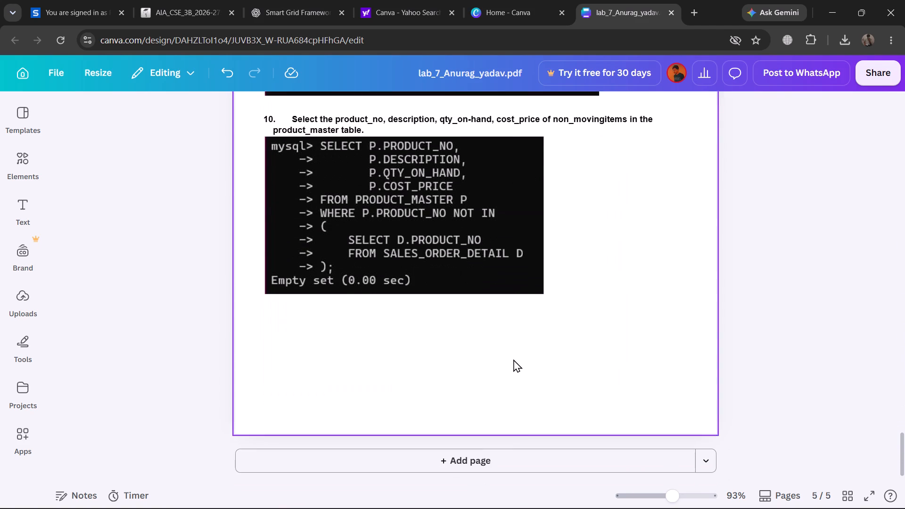
scroll(513, 359, down, 1)
scroll(513, 359, up, 10)
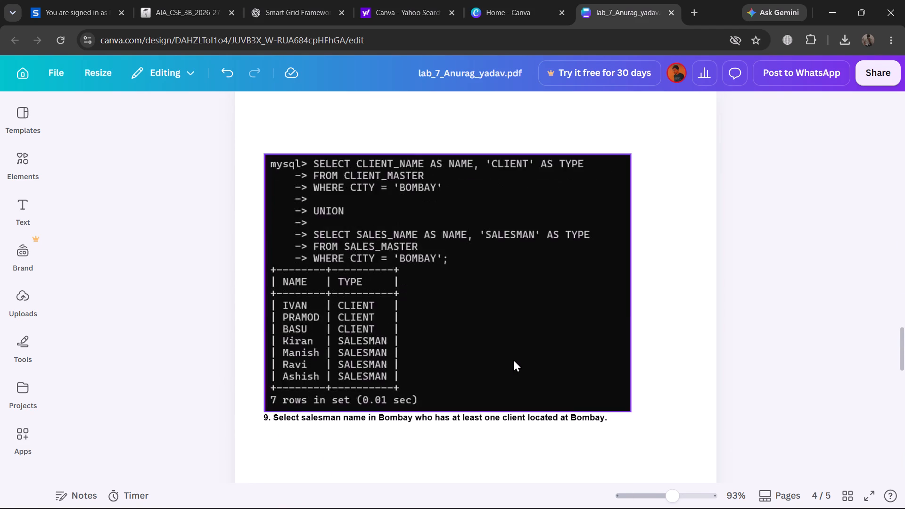
scroll(513, 359, up, 5)
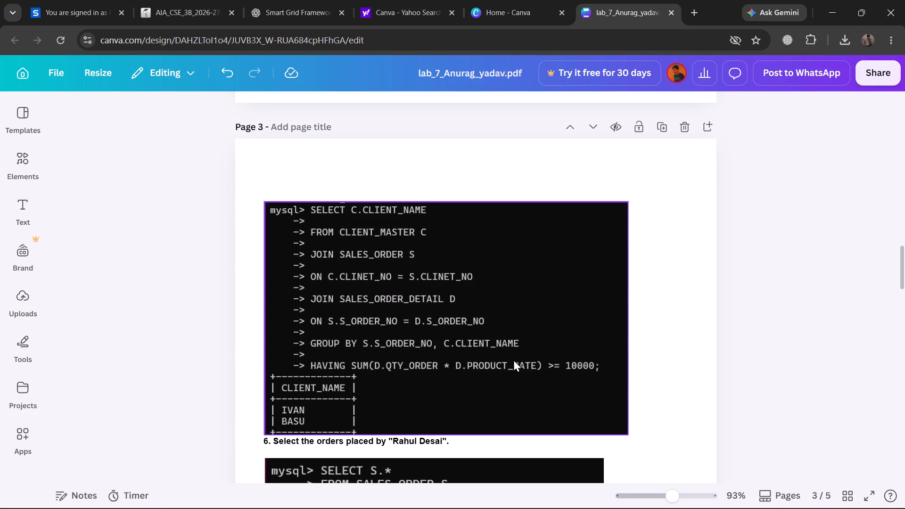
scroll(513, 359, up, 1)
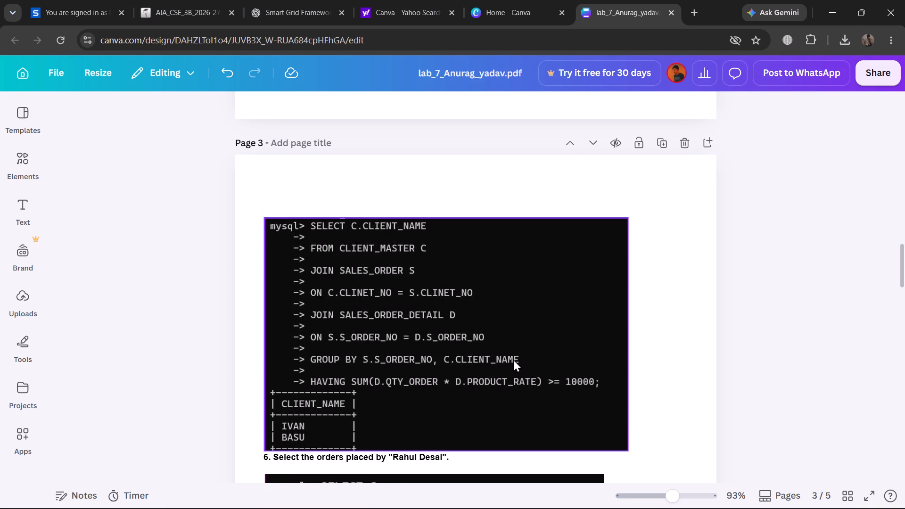
scroll(513, 359, up, 2)
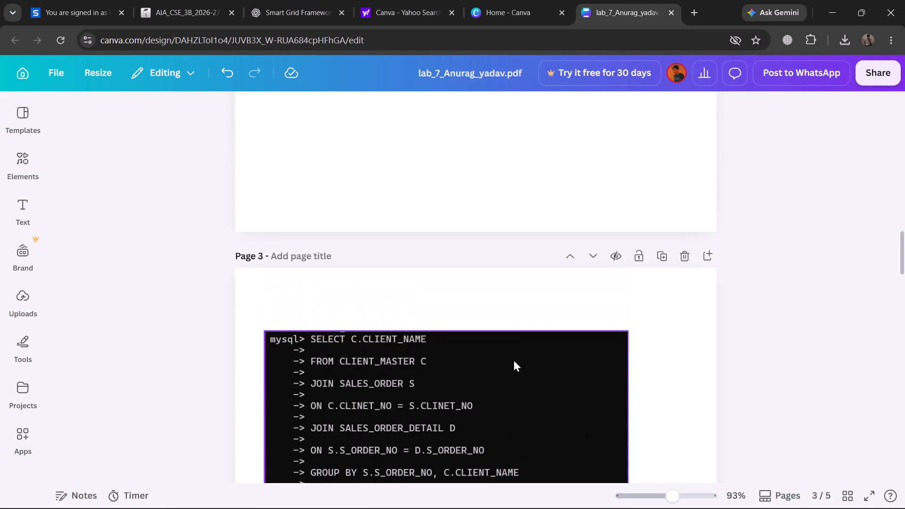
scroll(513, 359, up, 9)
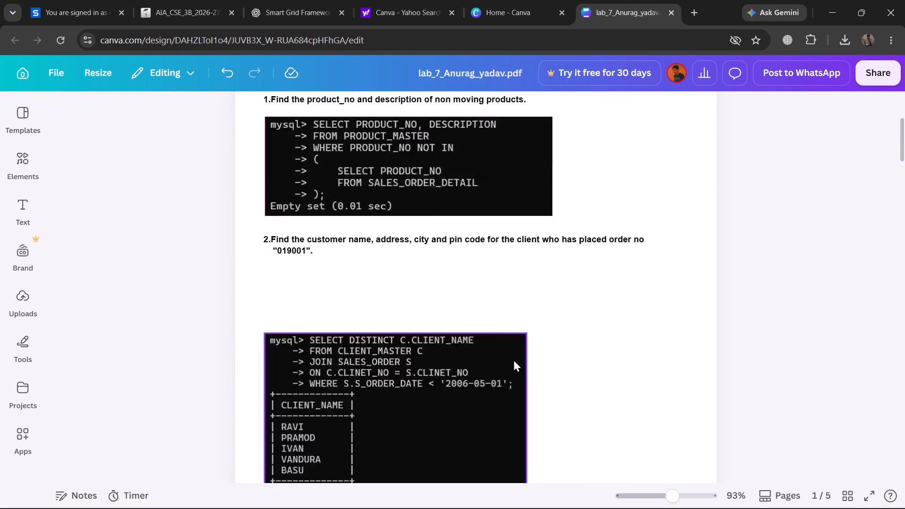
scroll(513, 359, up, 5)
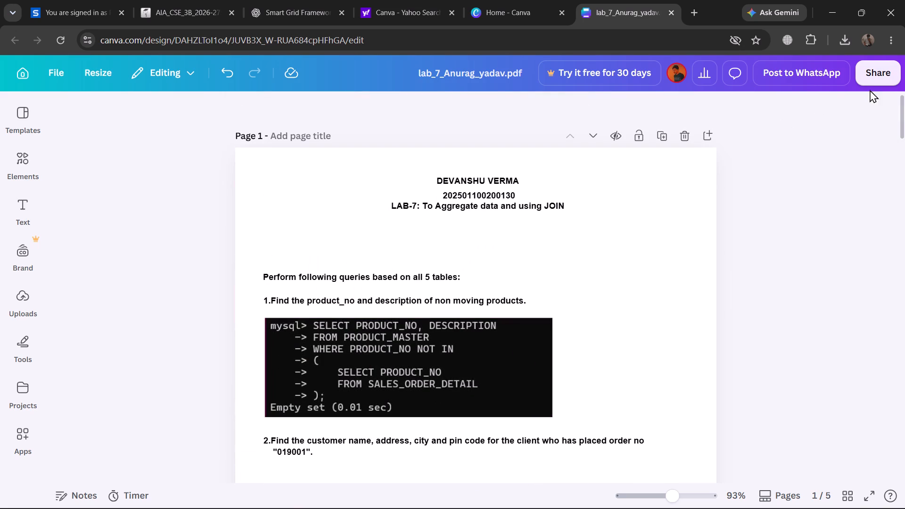
Download all pages of the lab 7 design as a PDF and close the downloaded file's viewer.
click(890, 76)
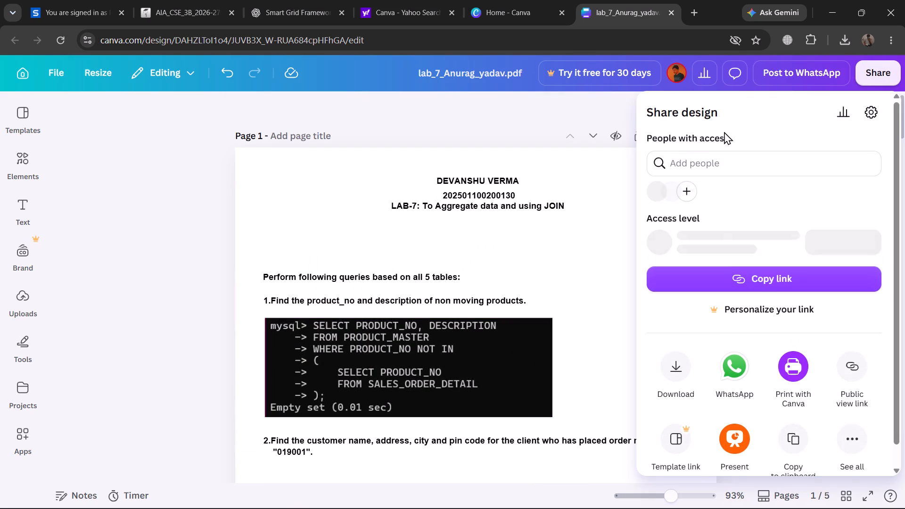
click(668, 392)
click(842, 172)
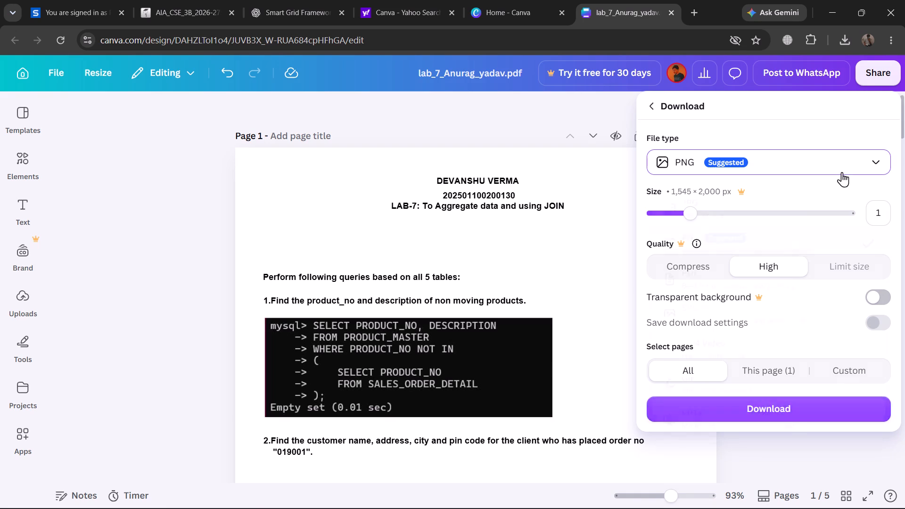
click(714, 283)
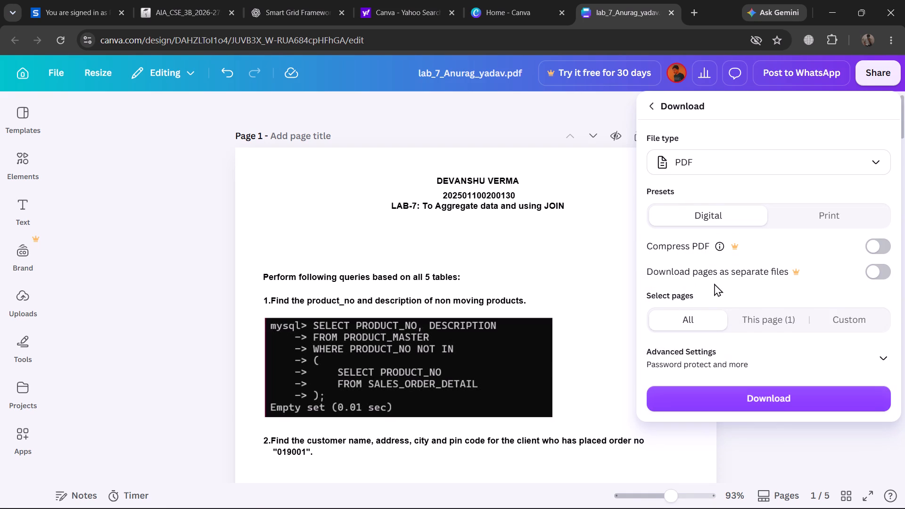
click(763, 401)
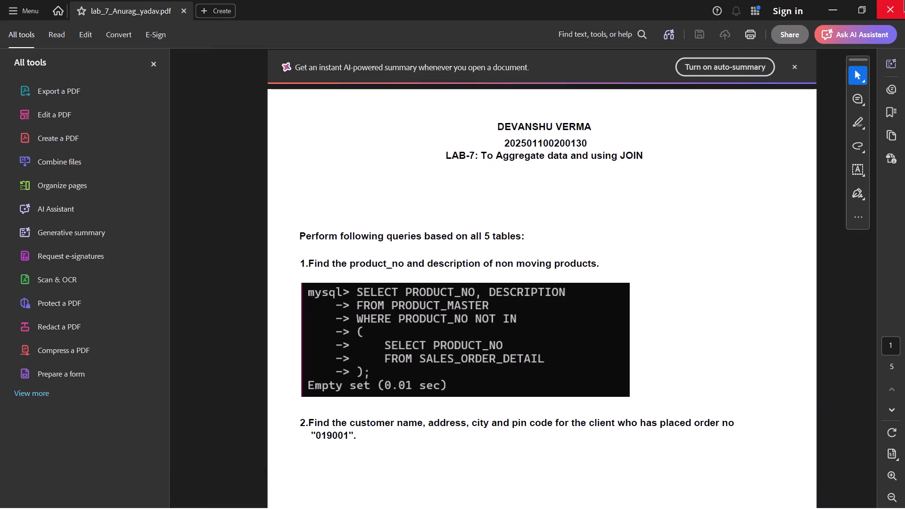
click(904, 0)
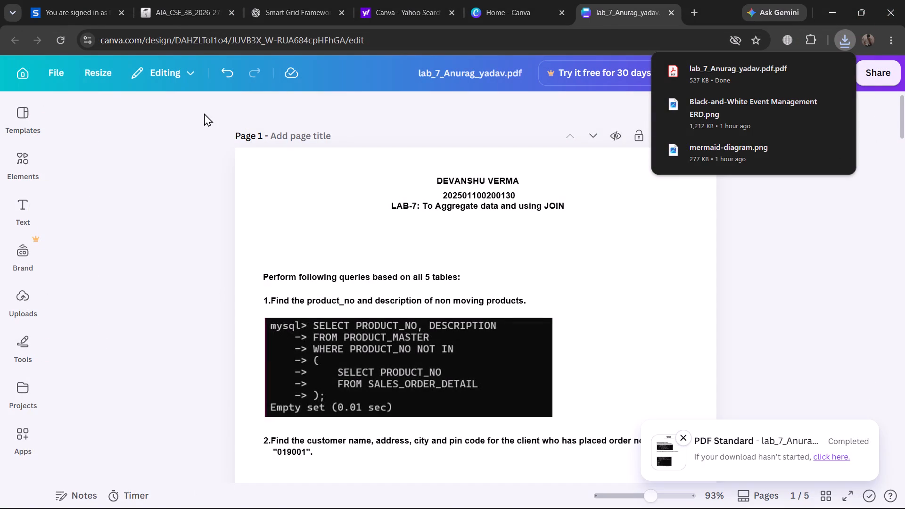
Open the lab 10 PDF design from the recent designs on the Canva home page.
click(479, 0)
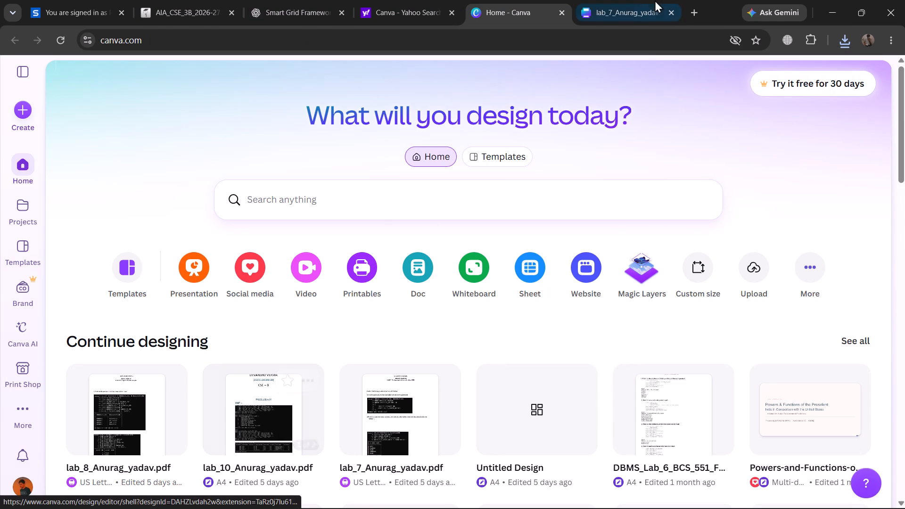
click(280, 394)
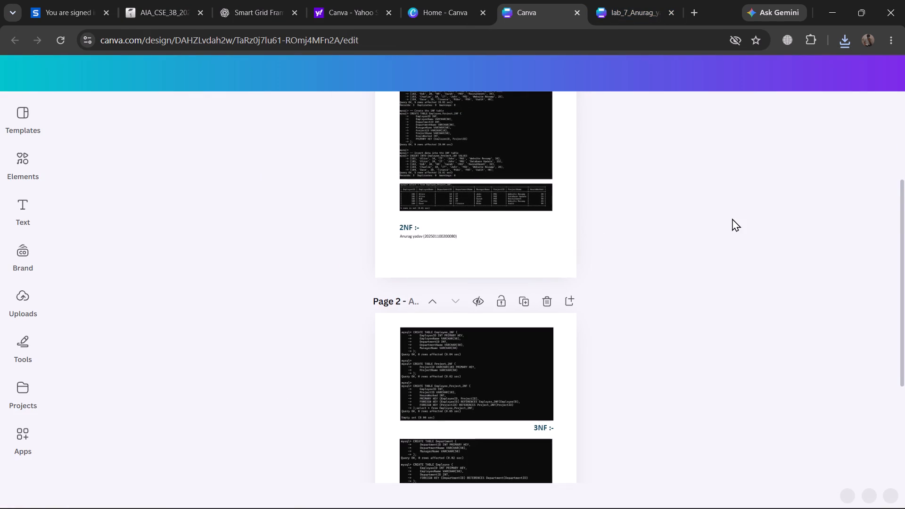
Delete the text box with the other student's name and roll number below the 2NF heading on page 1.
scroll(732, 218, up, 7)
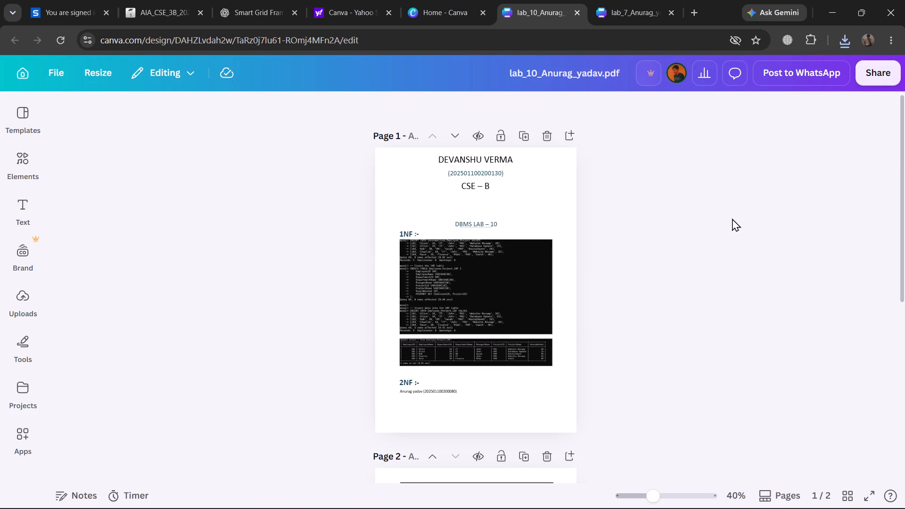
scroll(533, 310, down, 6)
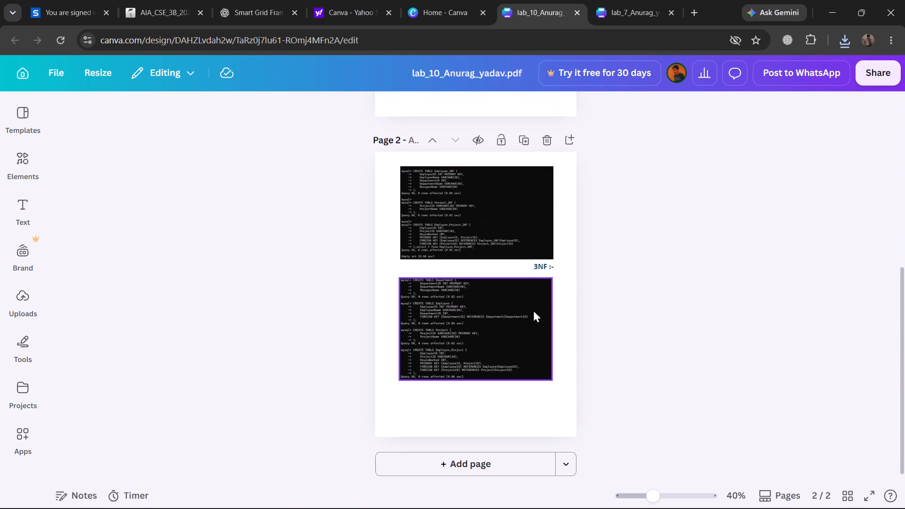
scroll(533, 310, down, 2)
scroll(533, 310, up, 7)
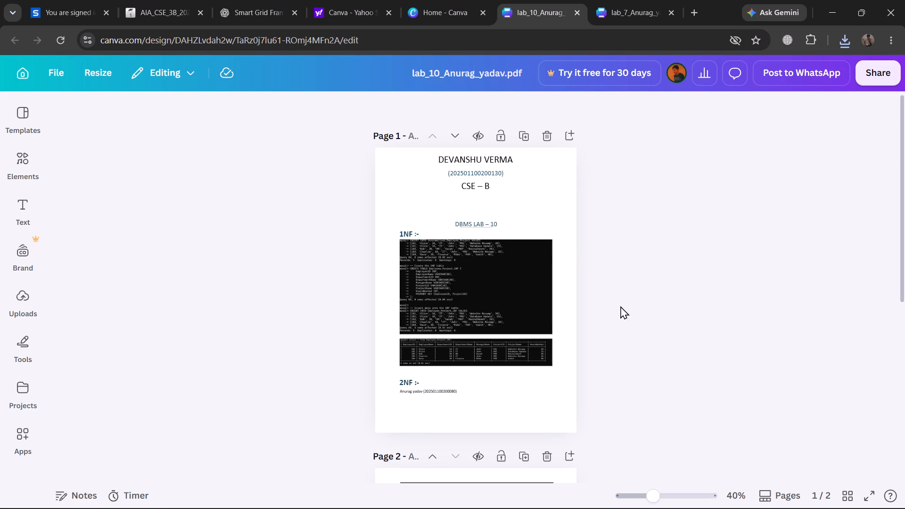
scroll(686, 317, down, 1)
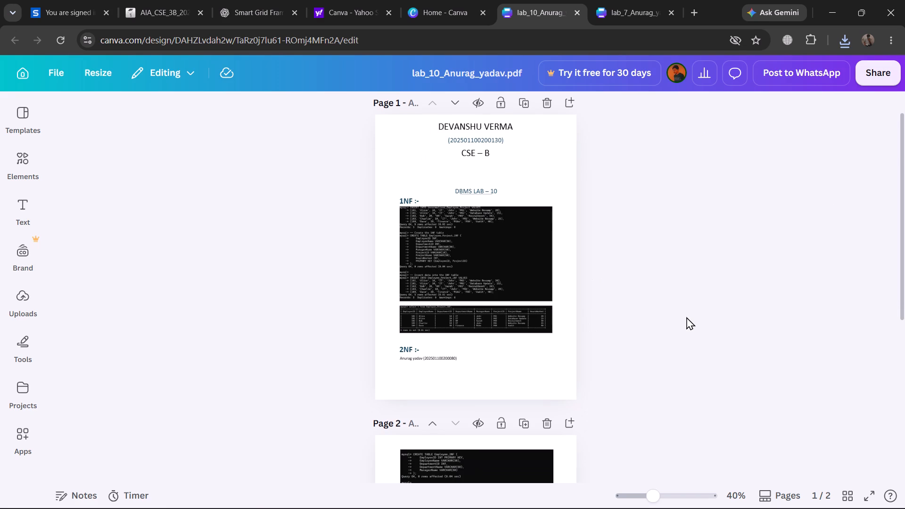
scroll(686, 317, down, 1)
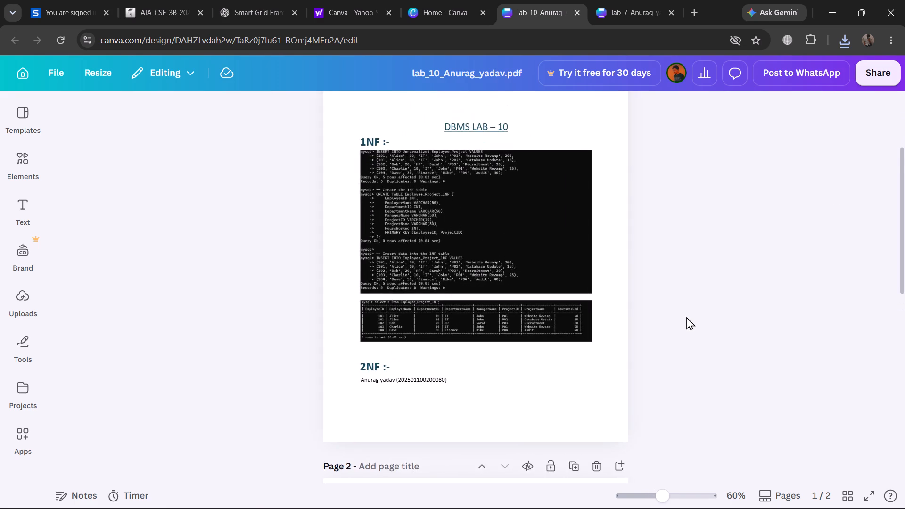
click(363, 408)
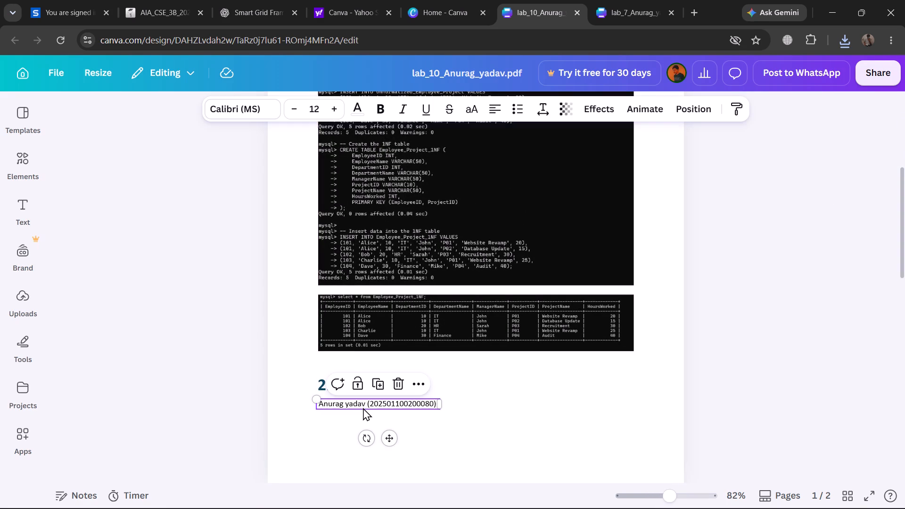
key(Delete)
Check the remaining page of the lab 10 design, download all pages as a PDF, and close the downloaded file's viewer.
scroll(363, 408, down, 4)
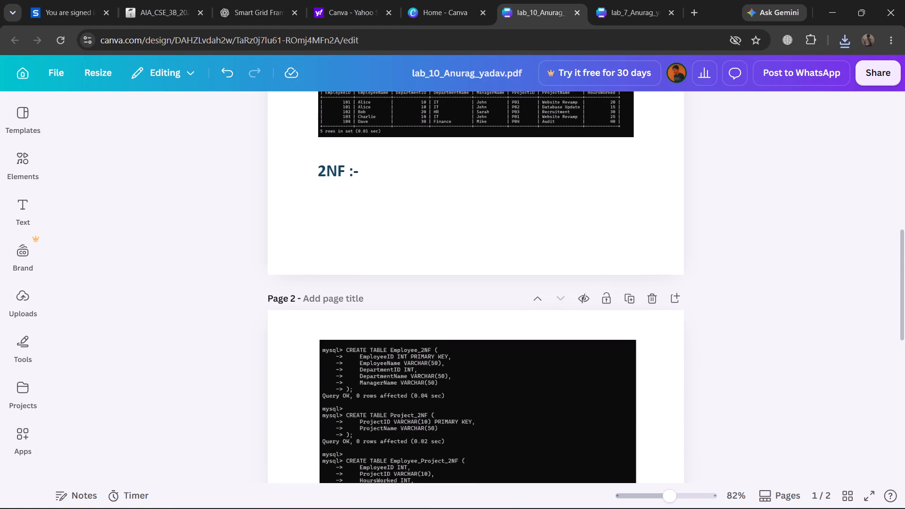
scroll(363, 408, down, 12)
scroll(363, 408, up, 2)
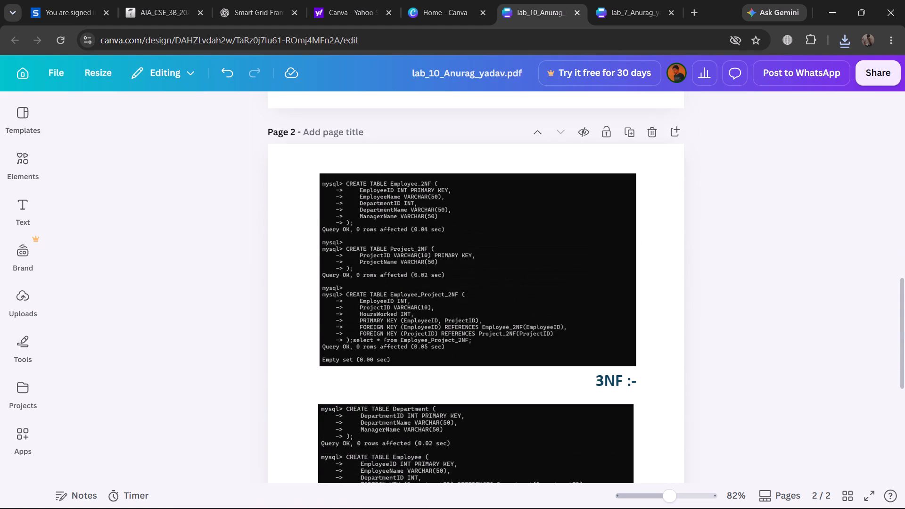
scroll(363, 408, up, 12)
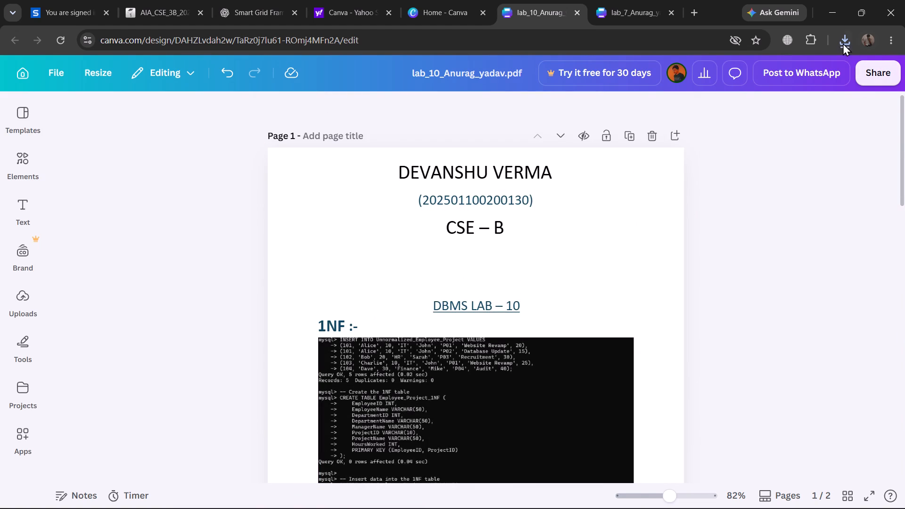
click(881, 76)
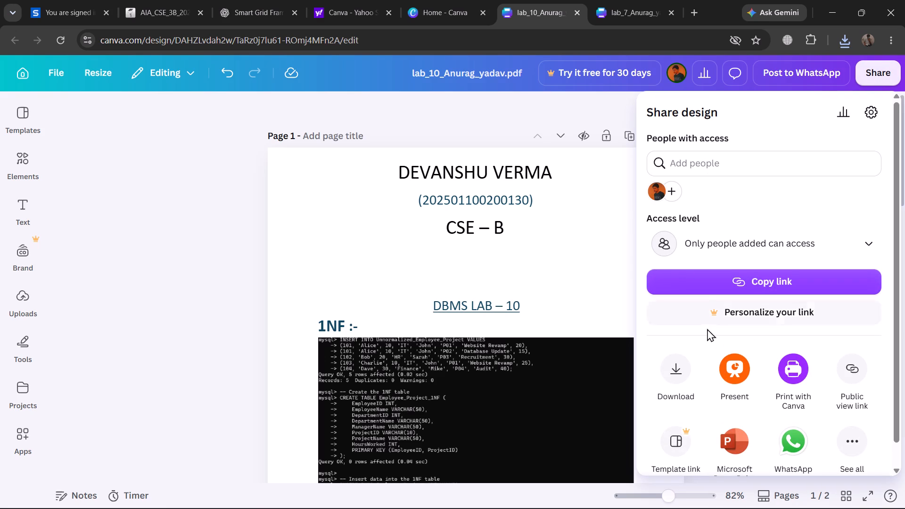
click(671, 394)
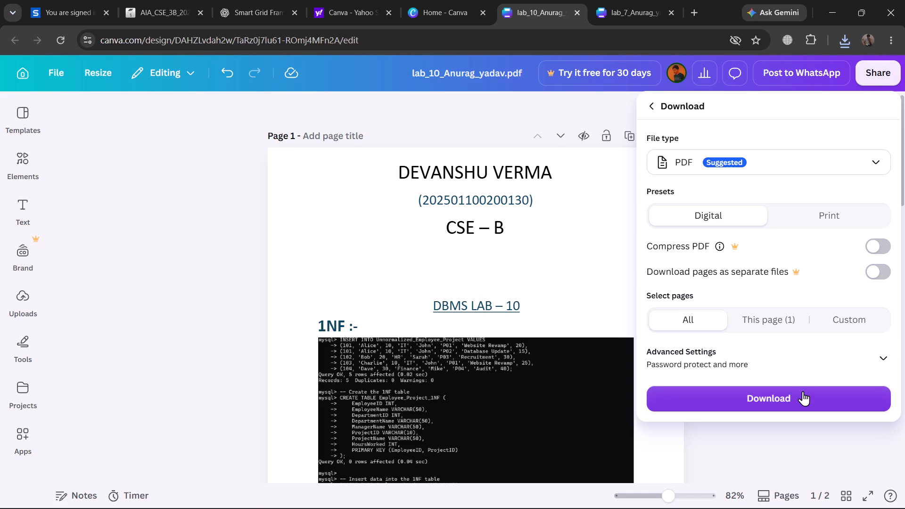
click(803, 391)
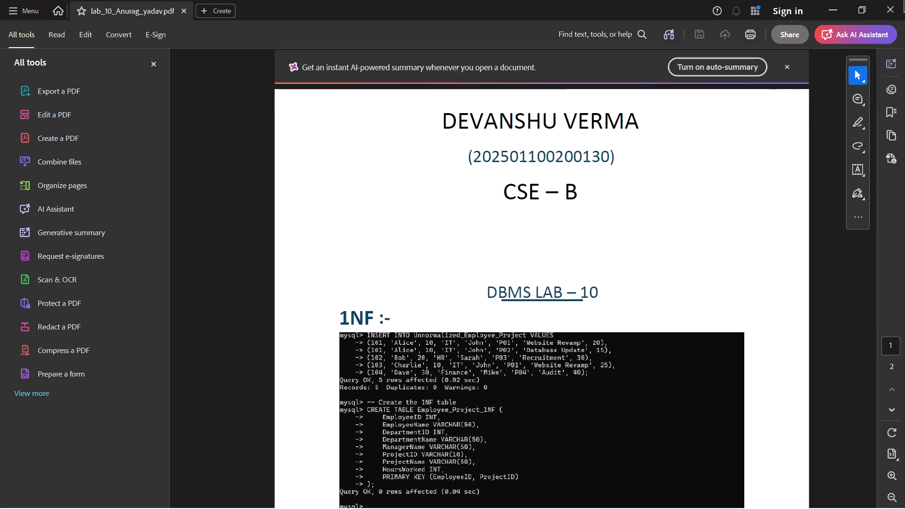
click(904, 0)
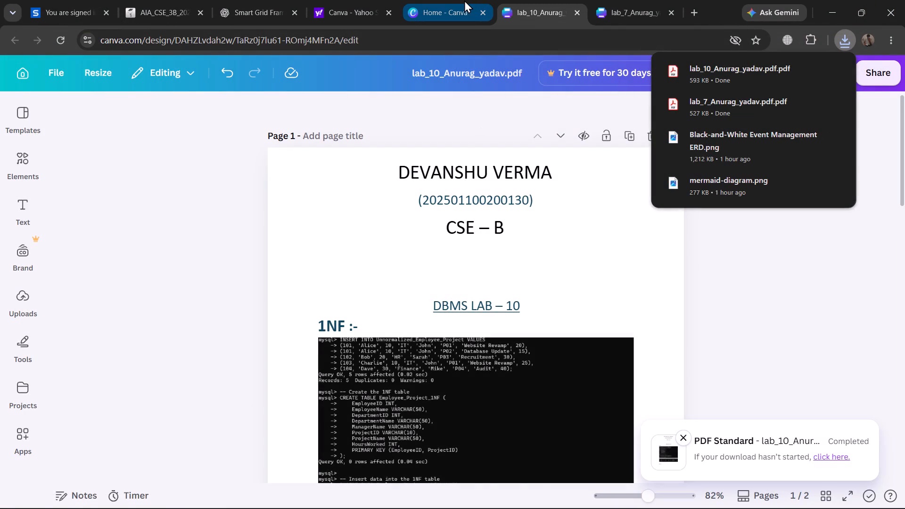
Open the lab 8 PDF design from the recent designs on the Canva home page.
click(453, 0)
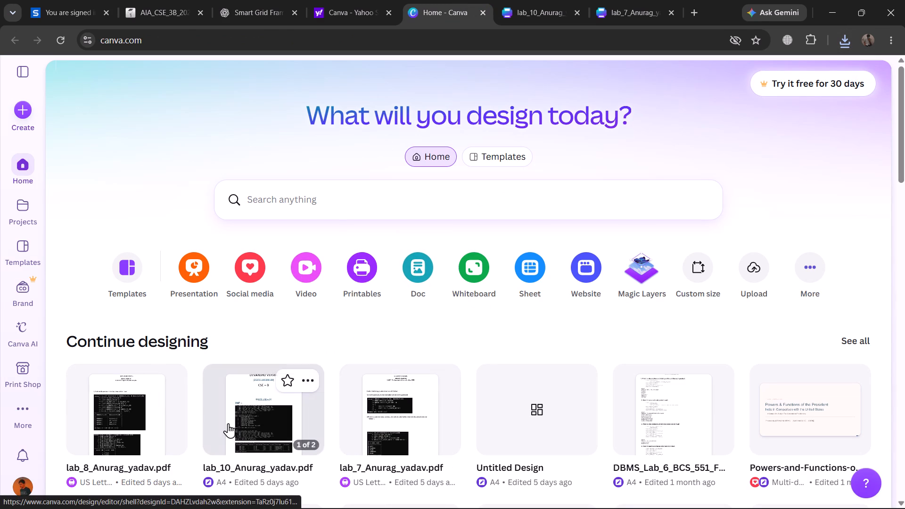
click(104, 431)
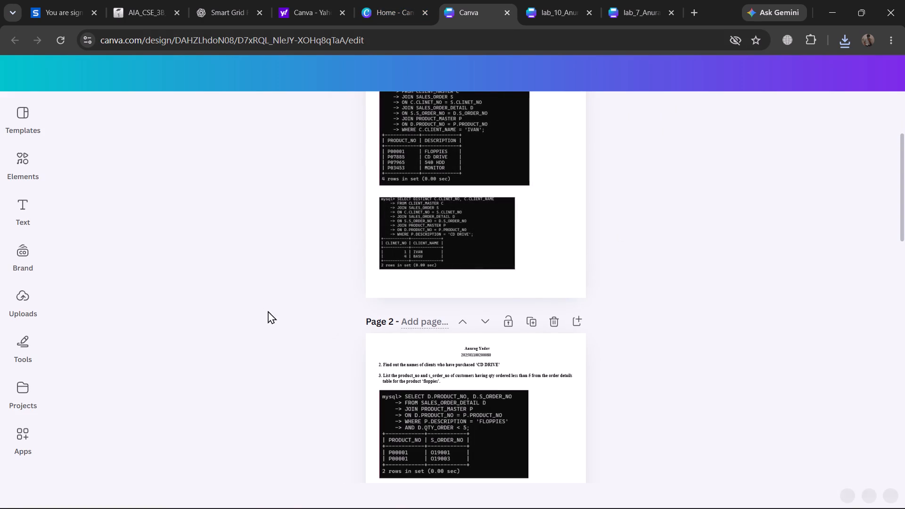
Delete the other student's name and roll number text boxes at the top of page 2.
scroll(766, 257, up, 13)
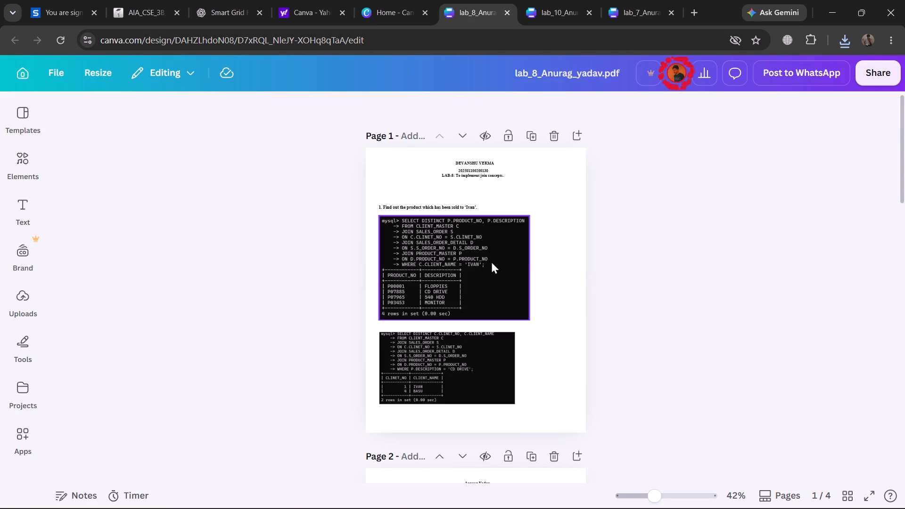
scroll(721, 294, up, 1)
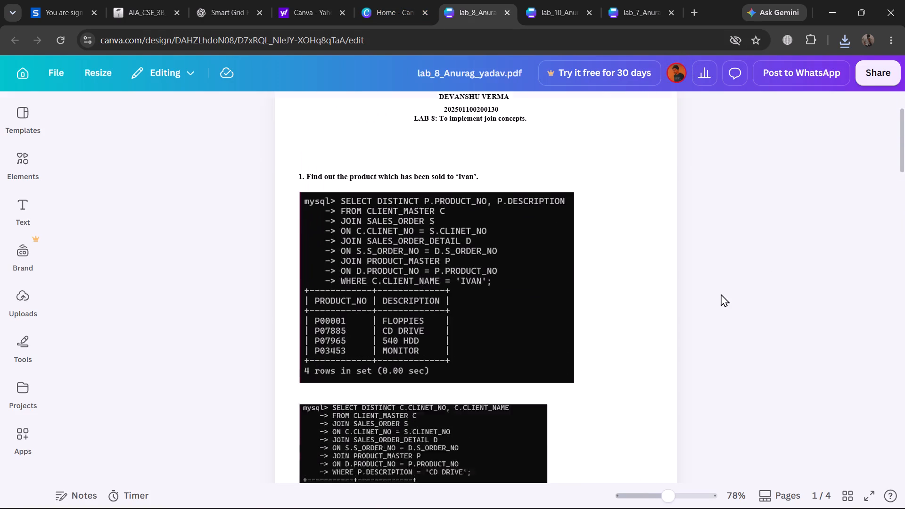
scroll(721, 294, up, 1)
scroll(721, 294, down, 6)
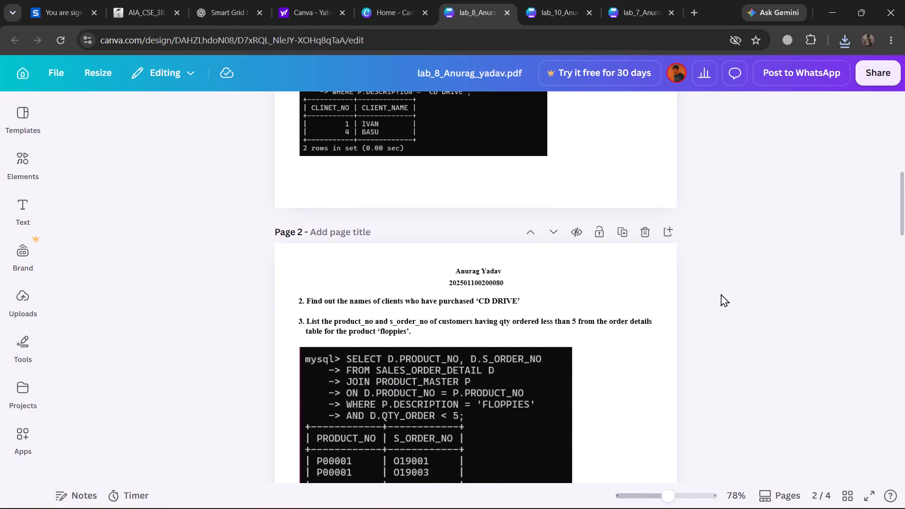
click(477, 282)
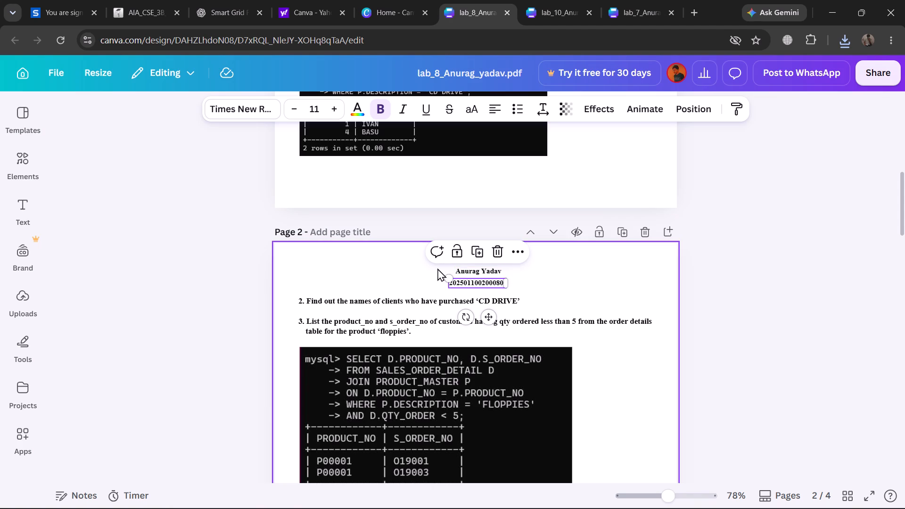
drag(437, 265, 511, 286)
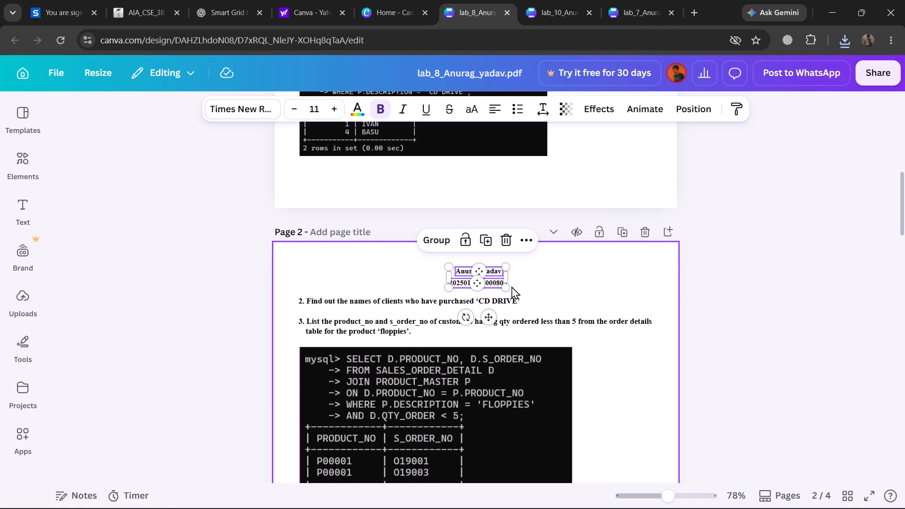
key(Delete)
Delete the other student's name and roll number headers from pages 3 and 4.
scroll(511, 286, down, 6)
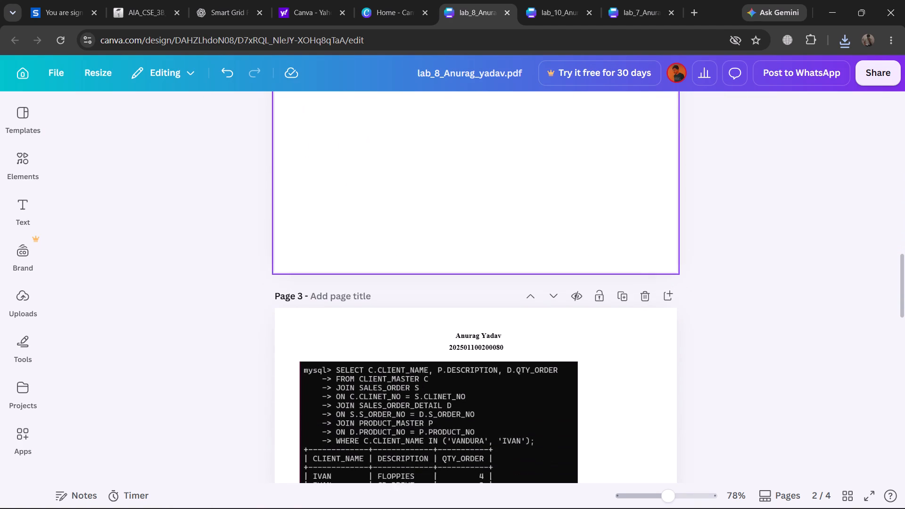
scroll(511, 286, down, 1)
click(455, 325)
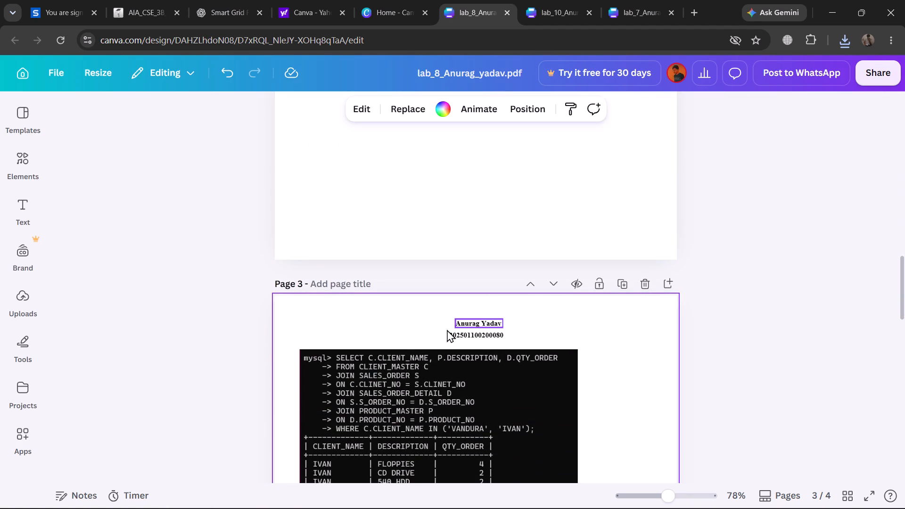
drag(444, 325, 497, 341)
key(Delete)
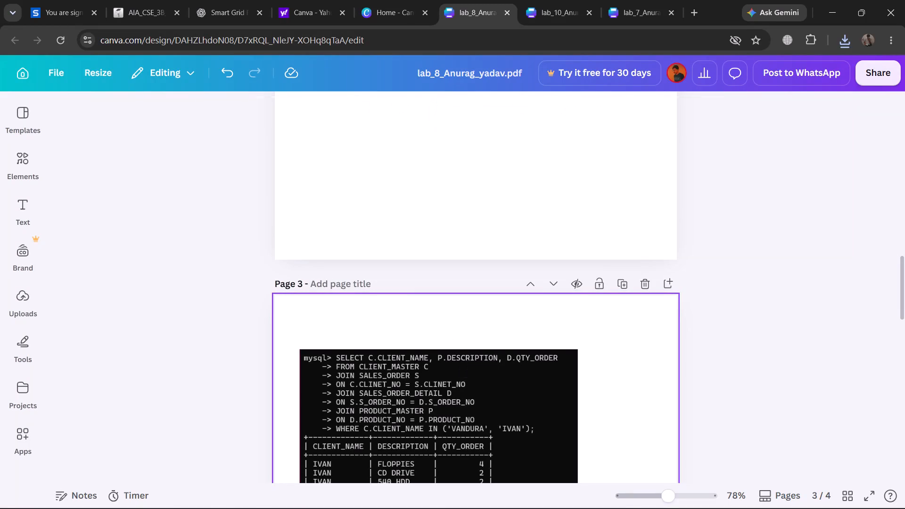
scroll(497, 341, down, 8)
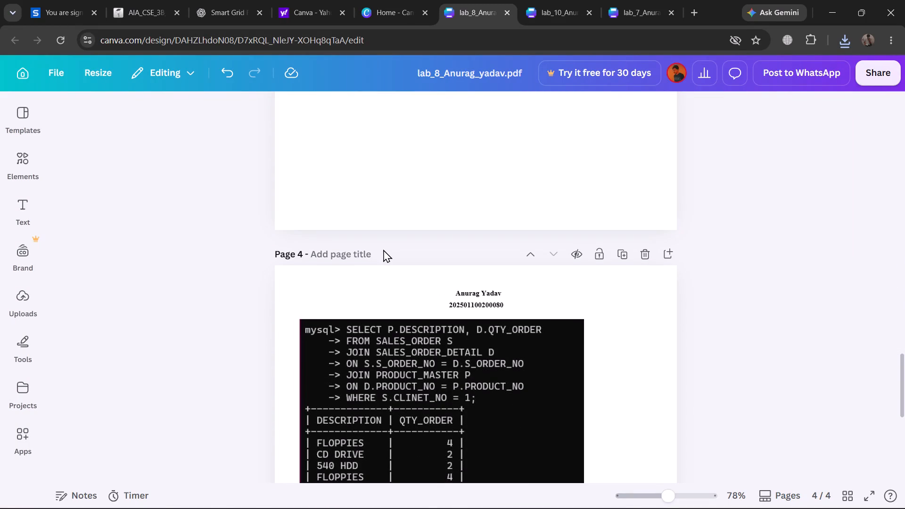
drag(444, 288, 471, 307)
key(Delete)
Check the rest of page 4 and download all pages of the lab 8 design as a PDF.
scroll(471, 307, down, 6)
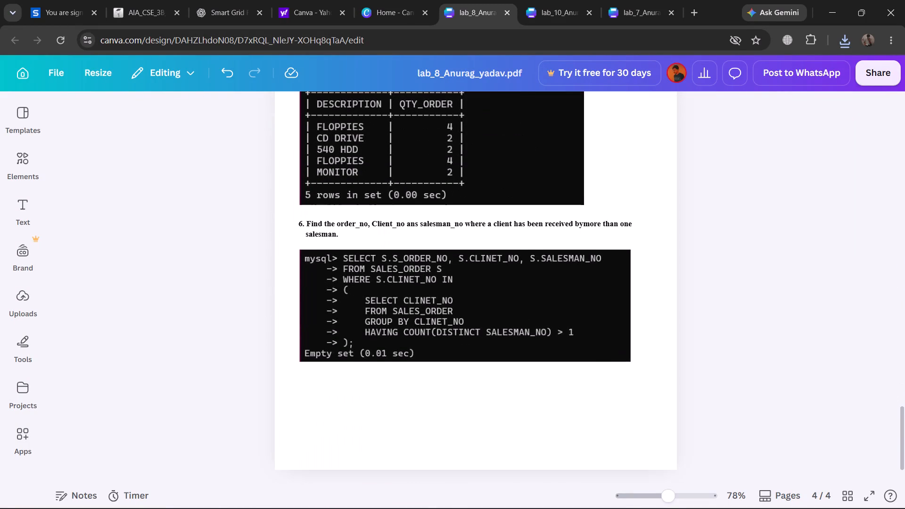
click(880, 71)
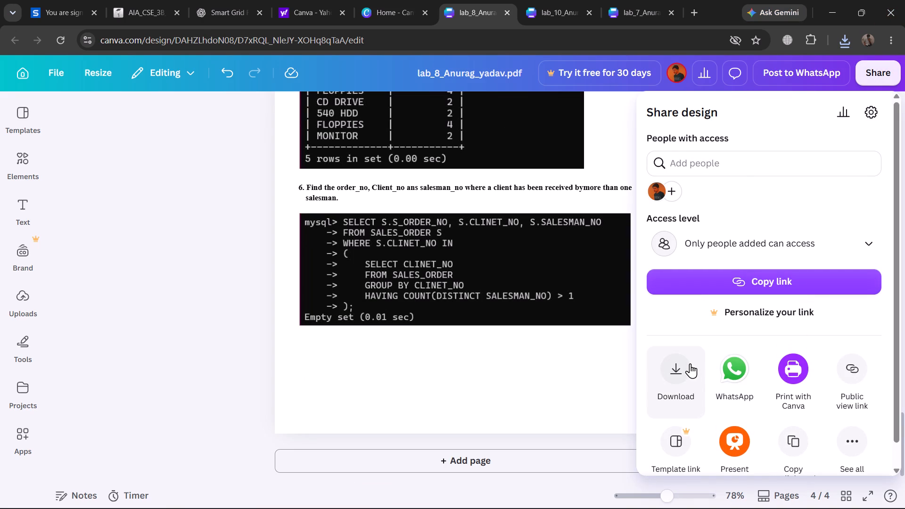
click(689, 362)
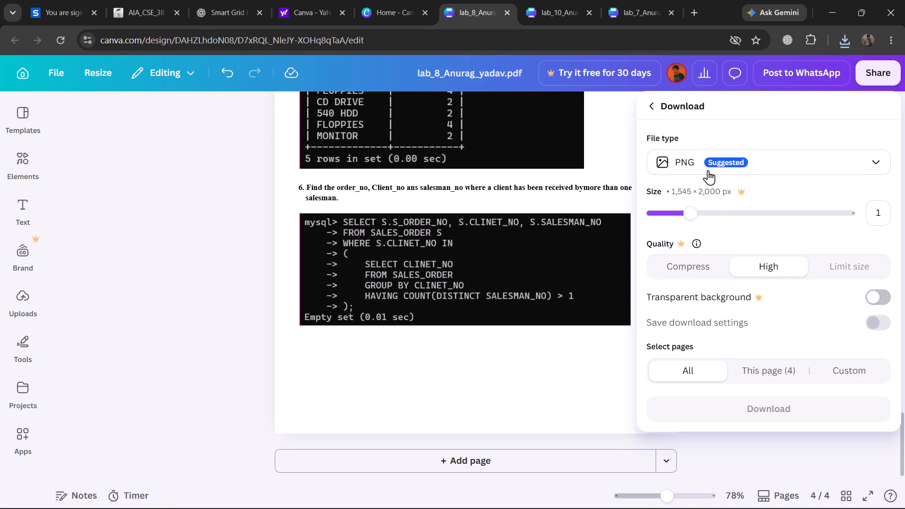
click(800, 165)
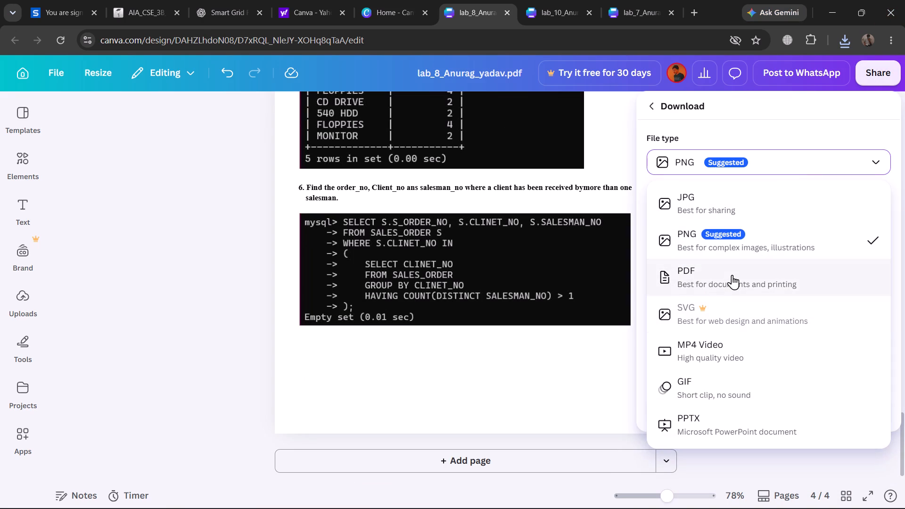
click(732, 275)
click(744, 406)
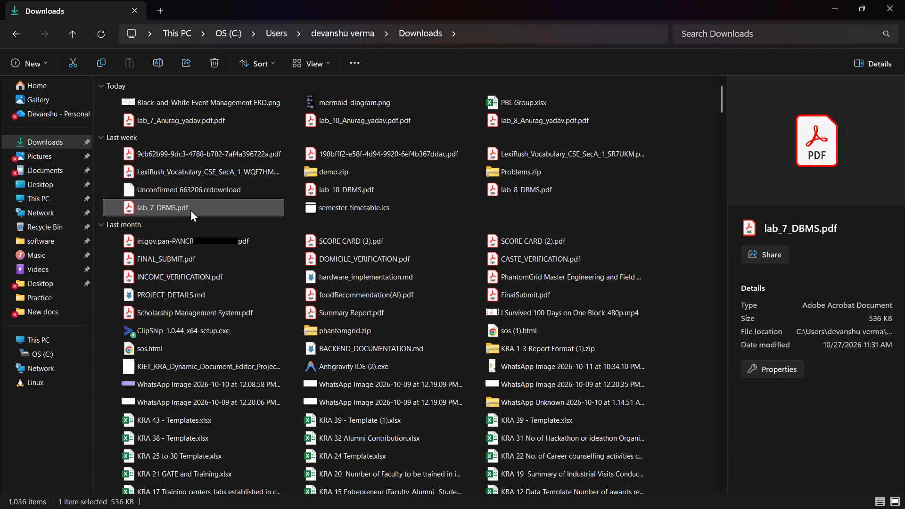
Copy the file name of last week's lab_7_DBMS.pdf in the Downloads folder for reuse.
right_click(190, 209)
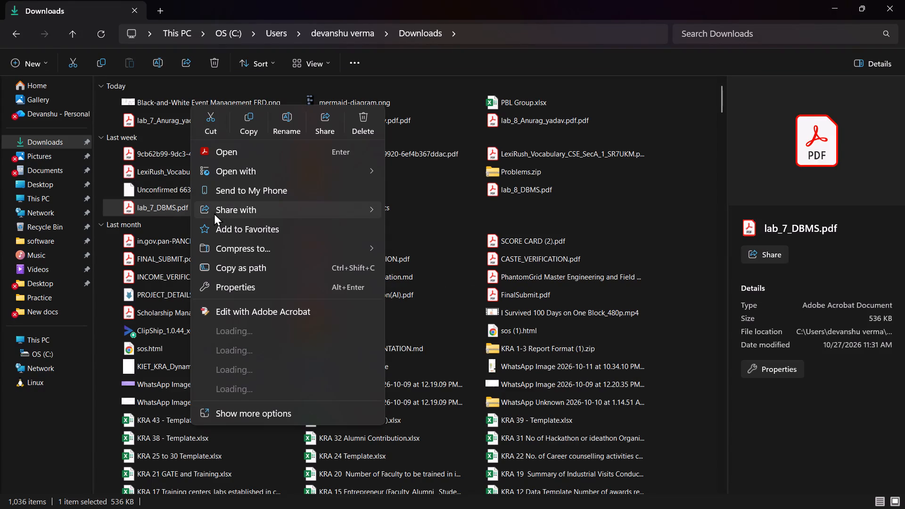
click(292, 121)
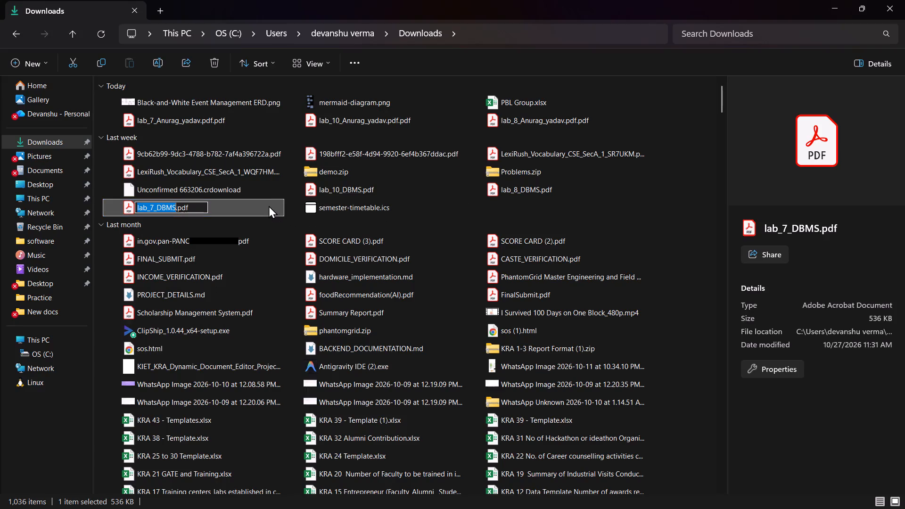
key(ctrl+c)
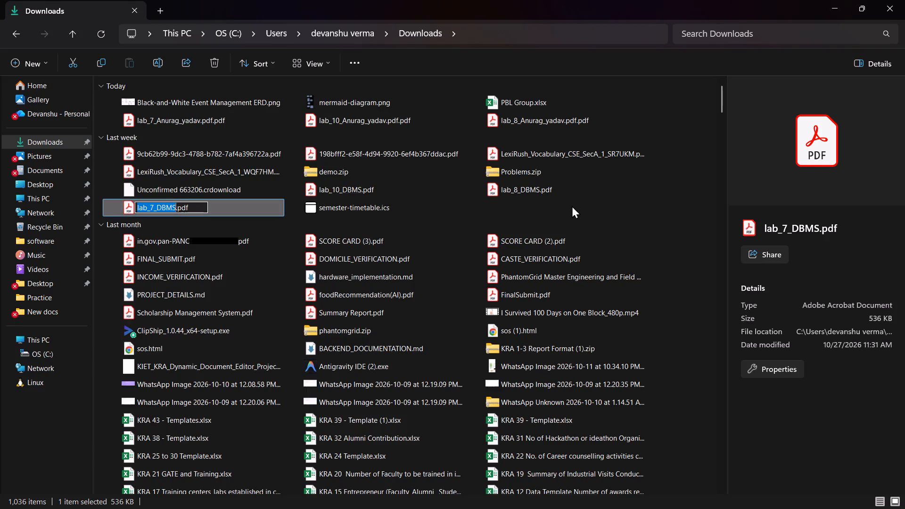
click(648, 222)
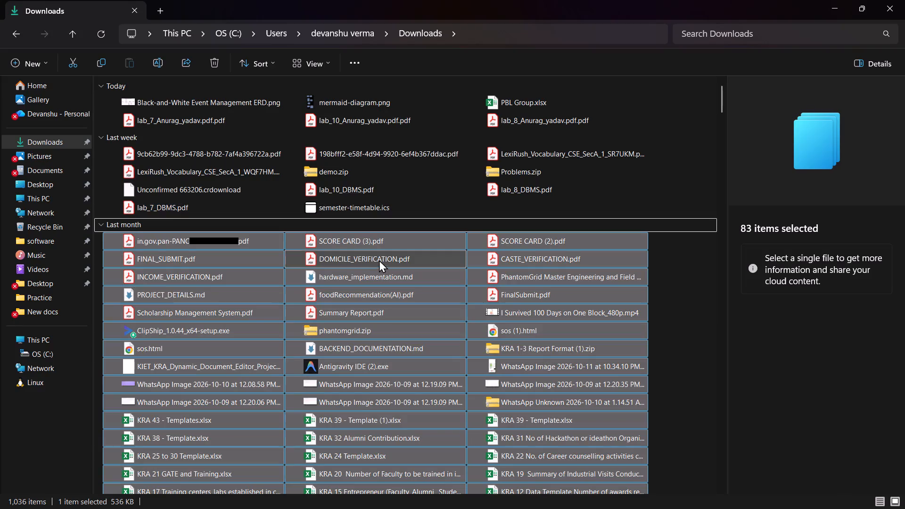
click(699, 212)
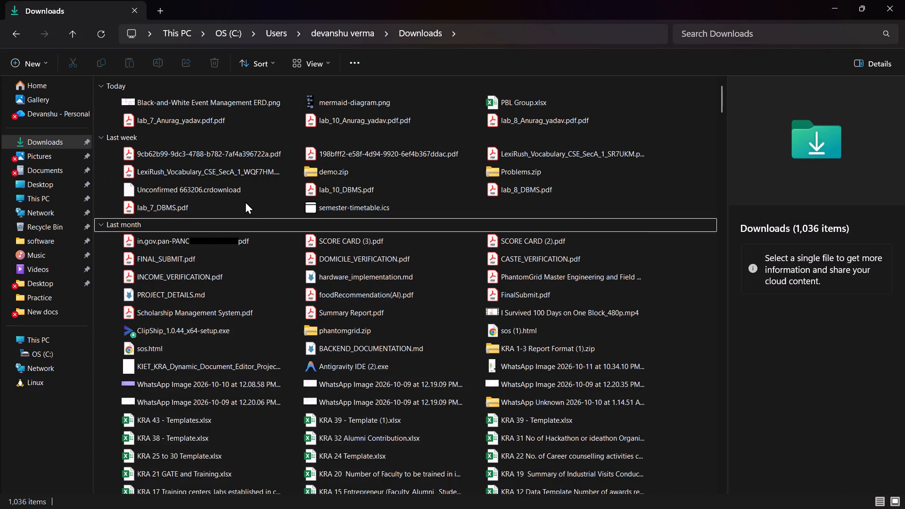
Delete last week's lab_7_DBMS.pdf, lab_10_DBMS.pdf and lab_8_DBMS.pdf from the Downloads folder.
ctrl+click(243, 200)
ctrl+click(353, 194)
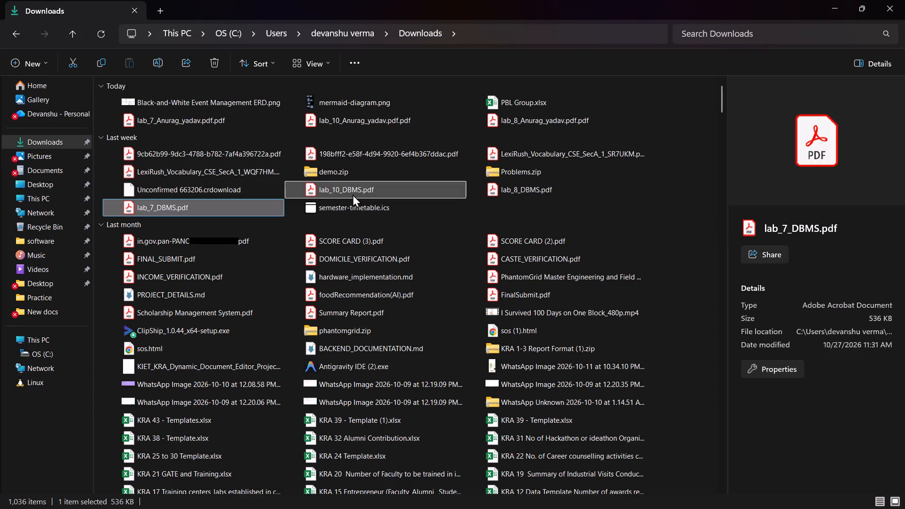
ctrl+click(515, 184)
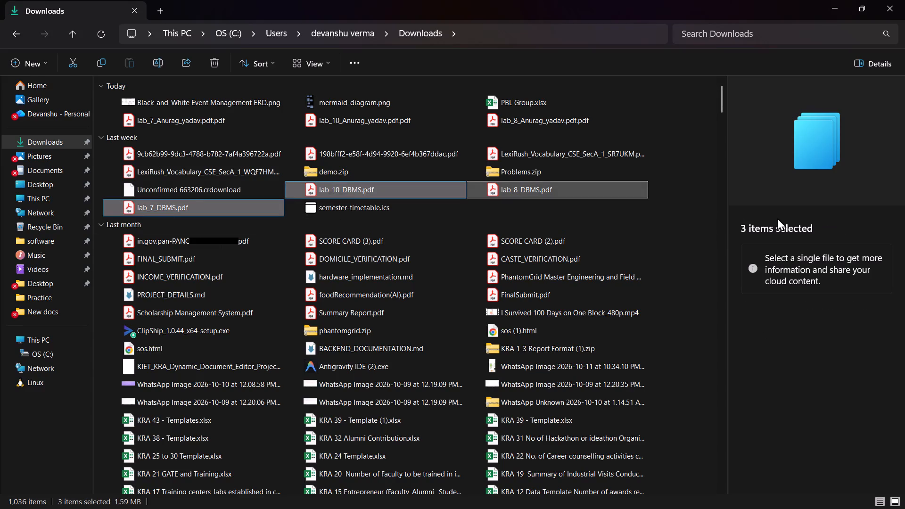
key(Delete)
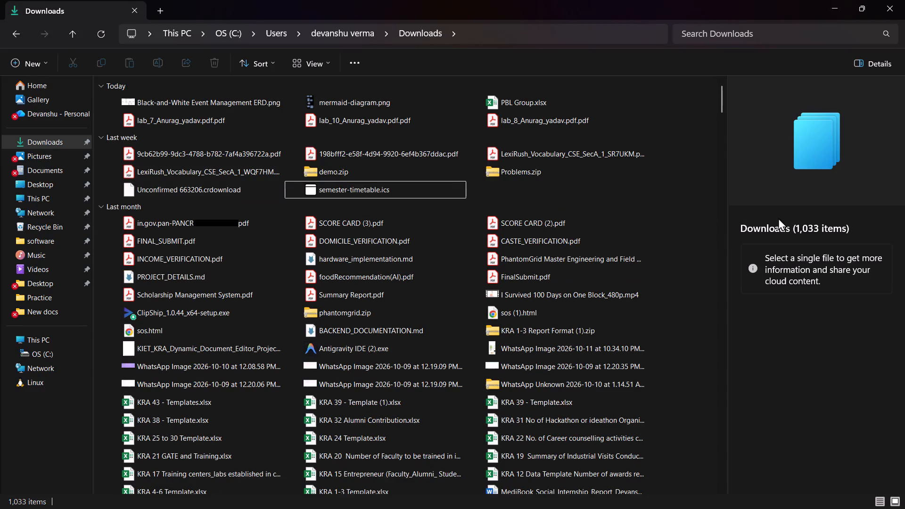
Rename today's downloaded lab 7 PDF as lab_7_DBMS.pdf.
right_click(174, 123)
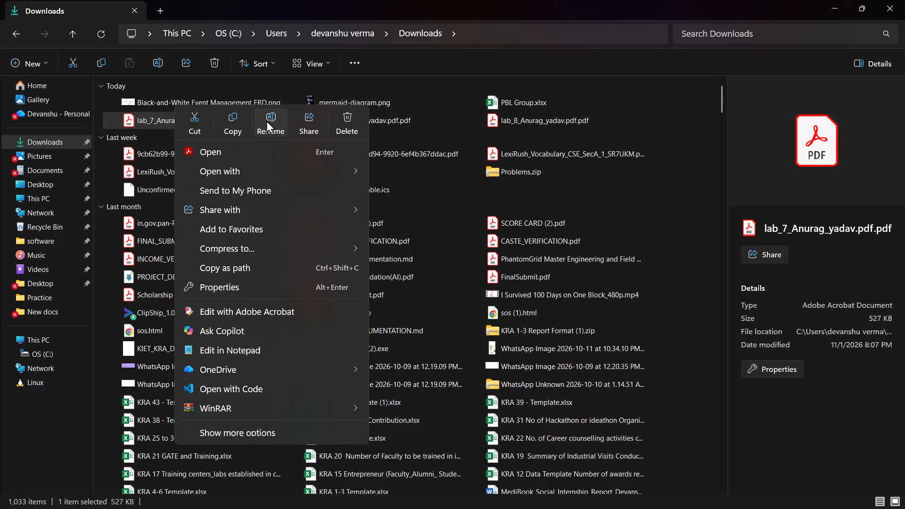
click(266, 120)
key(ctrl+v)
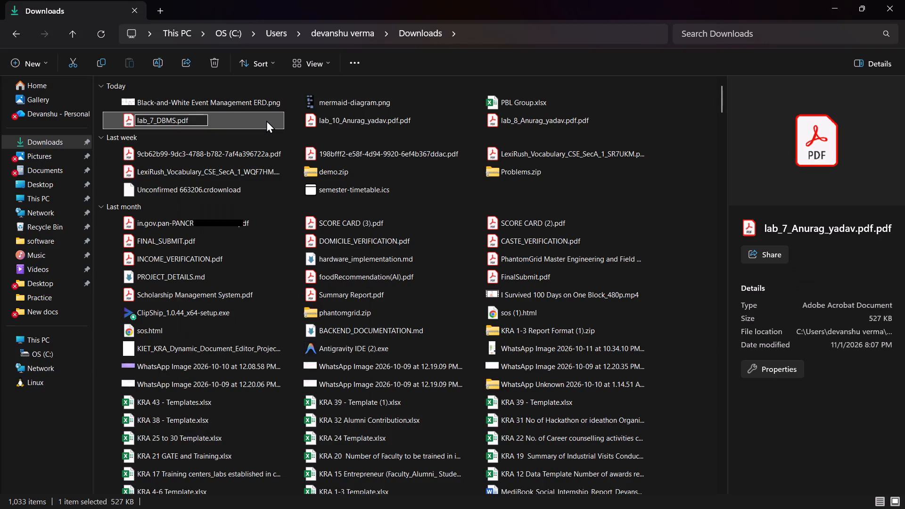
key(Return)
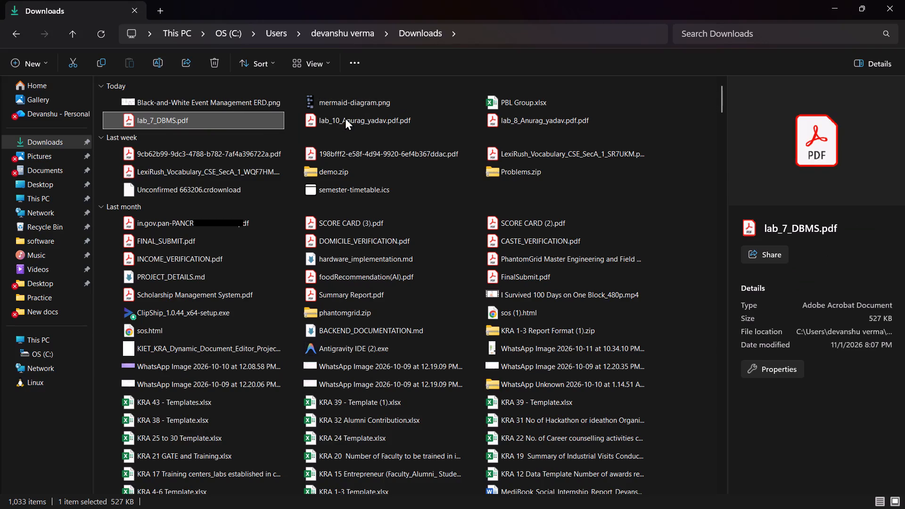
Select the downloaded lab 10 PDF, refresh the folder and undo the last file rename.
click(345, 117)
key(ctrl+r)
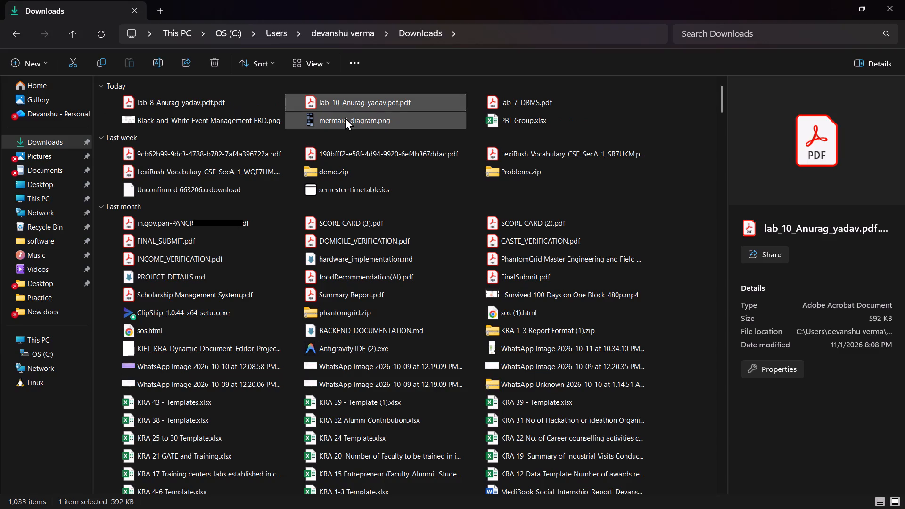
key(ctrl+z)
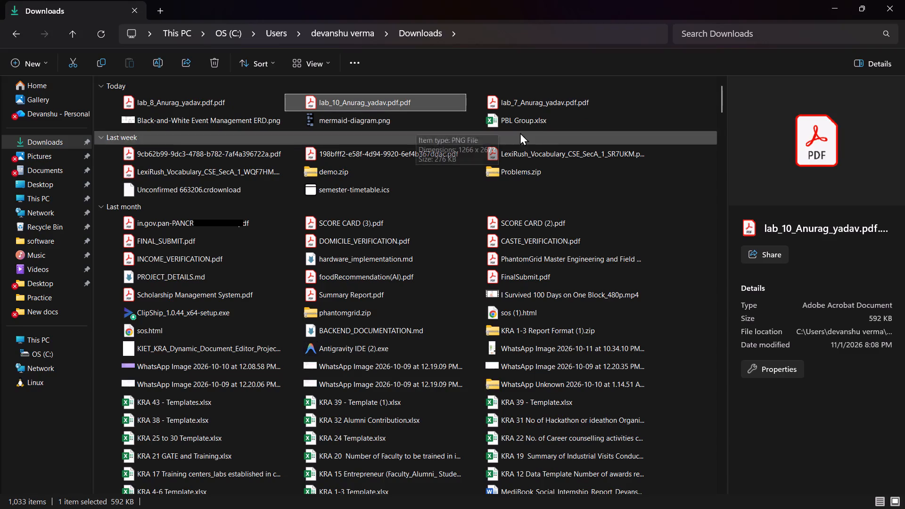
Rename today's downloaded lab 7 PDF as lab_7_DBMS.pdf using the copied name.
right_click(575, 103)
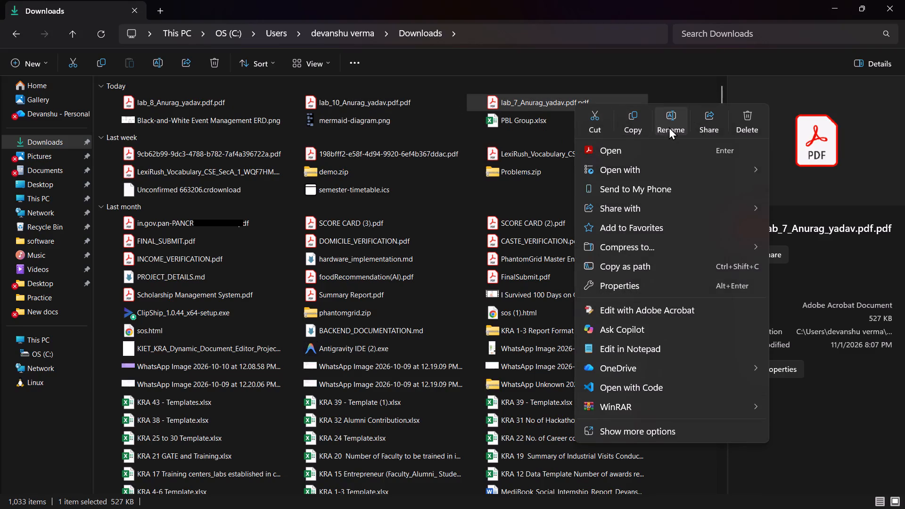
click(669, 127)
key(ctrl+v)
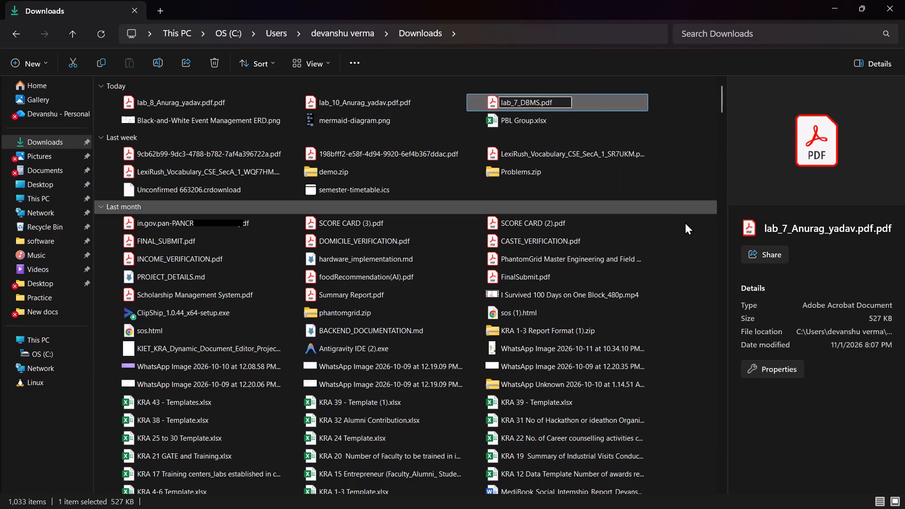
key(Return)
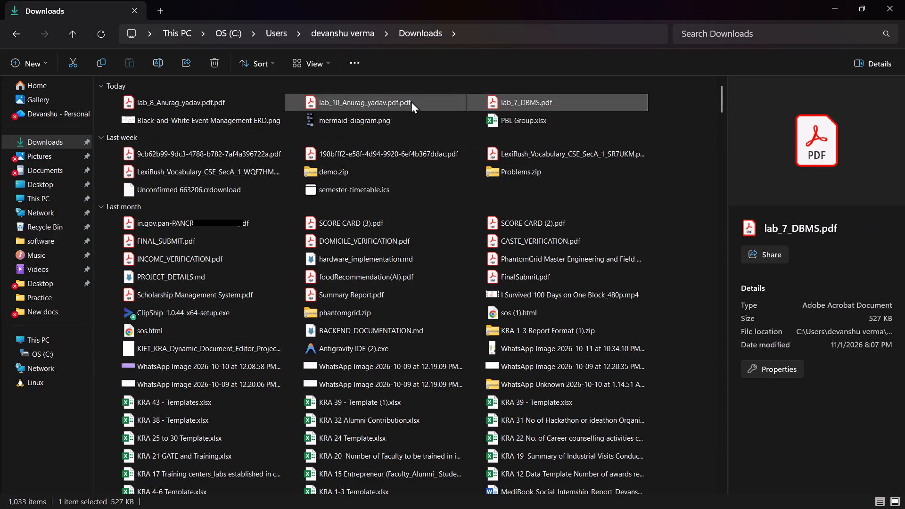
Rename today's downloaded lab 10 PDF as lab_10_DBMS.pdf, adapting the copied name.
right_click(411, 101)
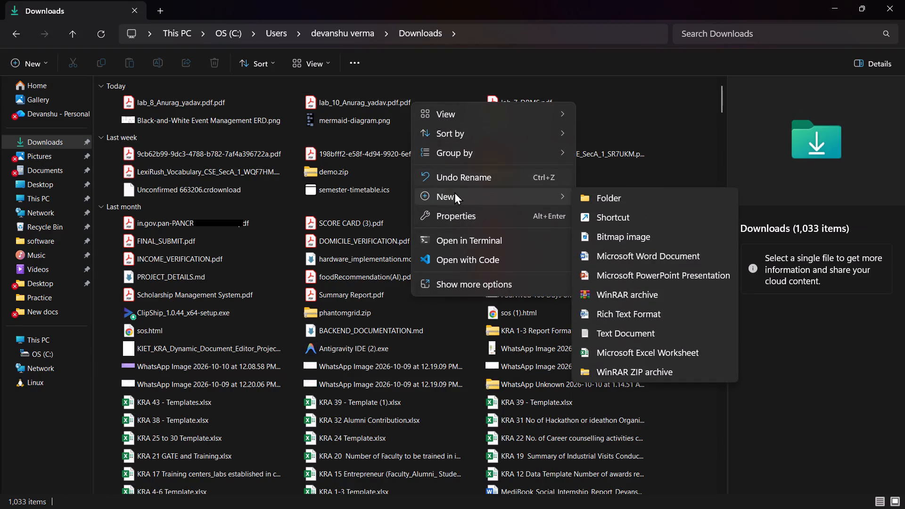
click(335, 95)
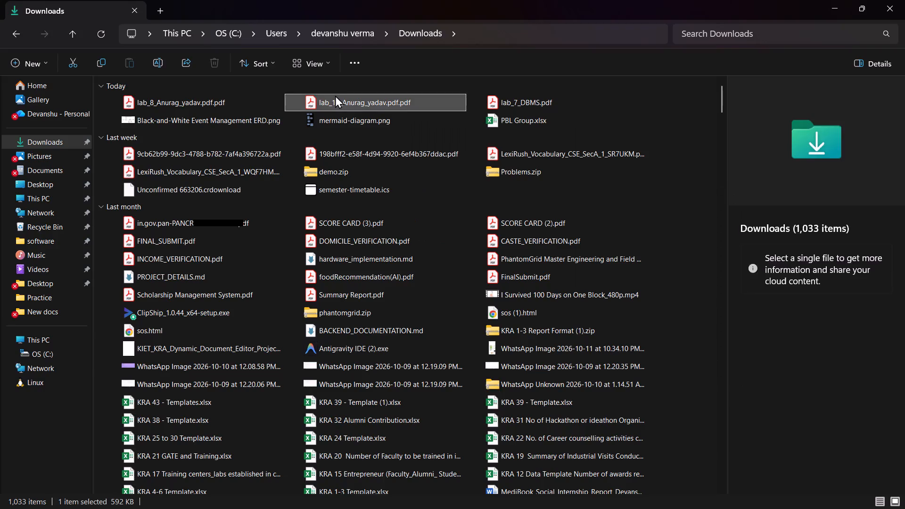
right_click(335, 95)
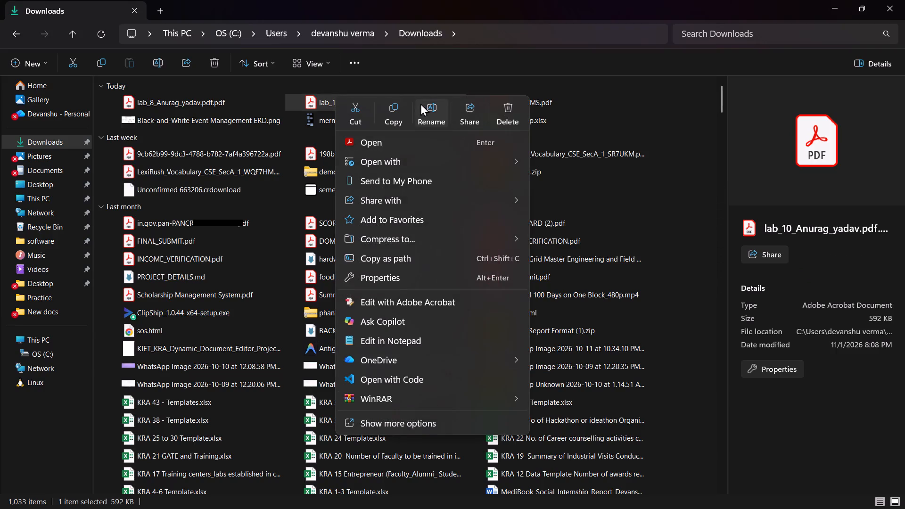
click(420, 103)
key(ctrl+v)
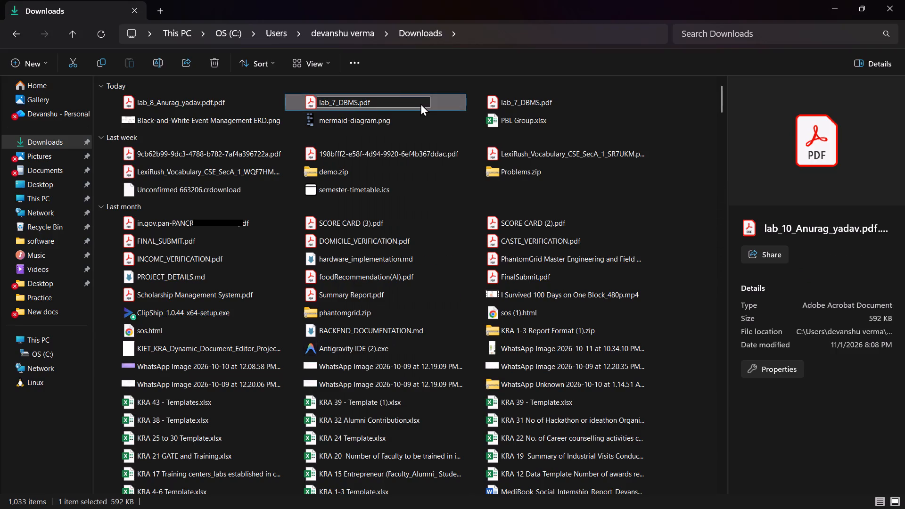
key(Left)
key(Left)
key(Left)
key(Left)
key(Left)
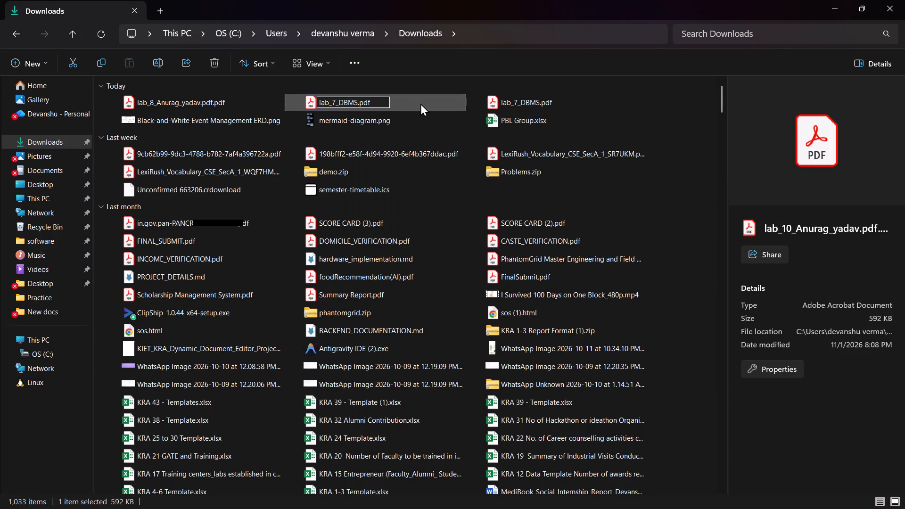
key(BackSpace)
text(10)
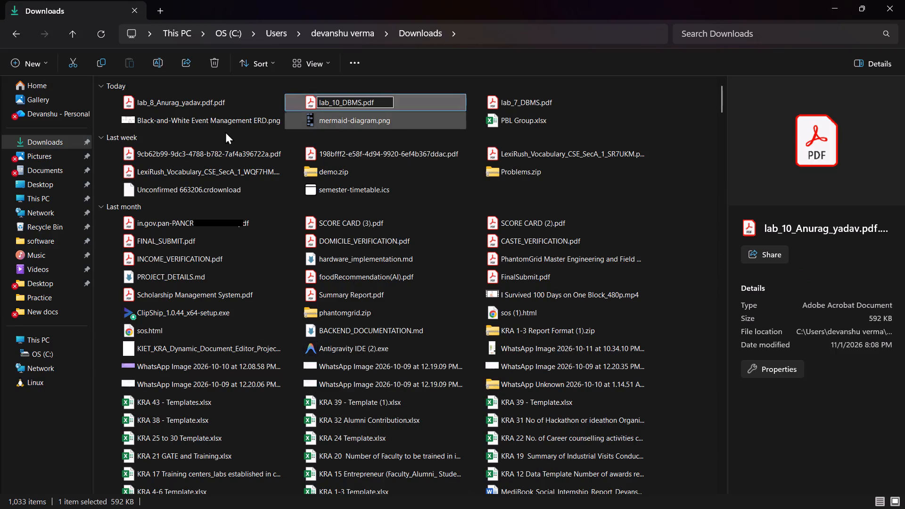
key(Return)
Try to rename today's downloaded lab 8 PDF as lab_8_DBMS.pdf, adapting the copied name.
right_click(177, 104)
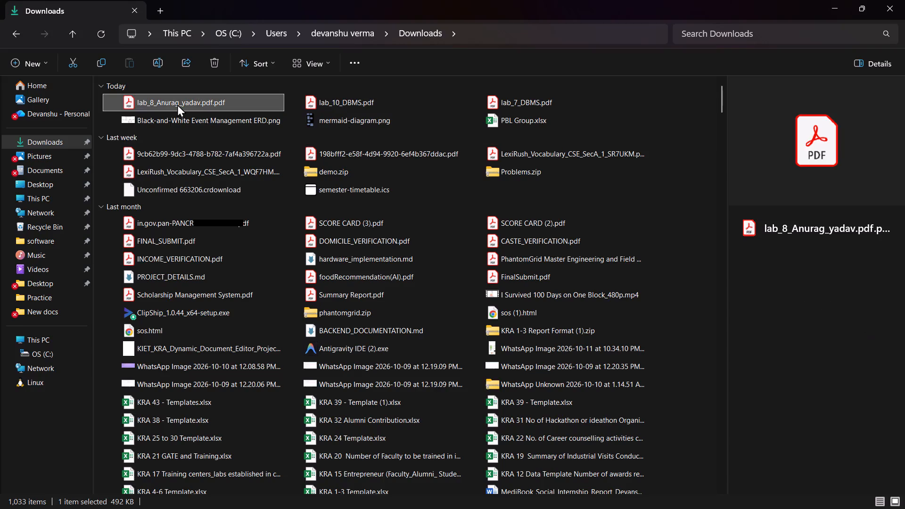
click(281, 123)
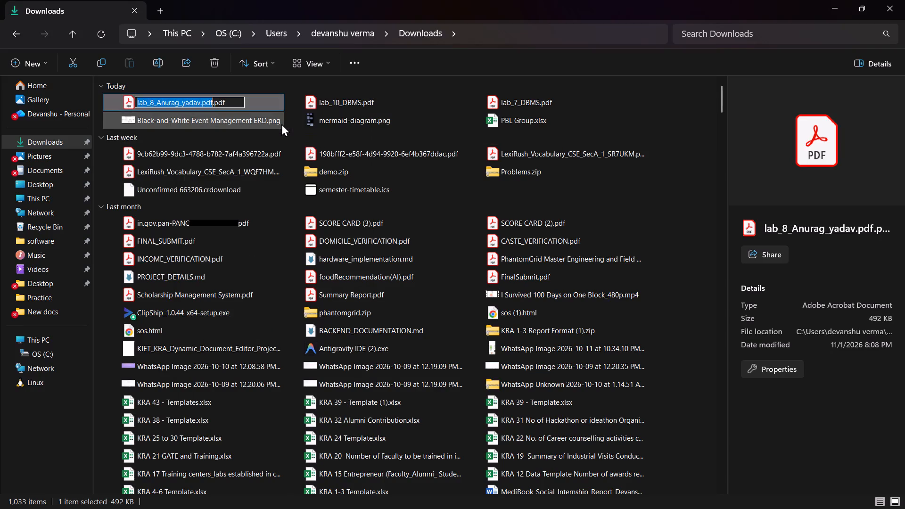
key(ctrl+v)
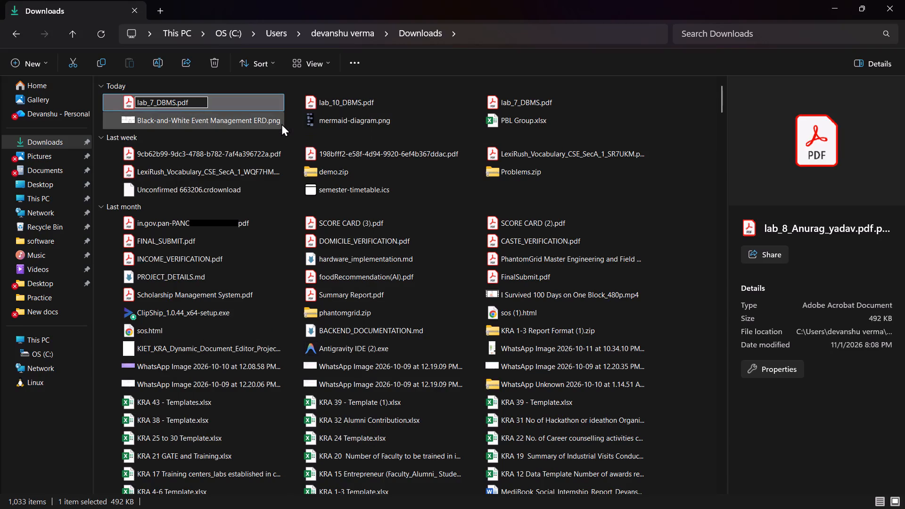
key(Left)
key(Left)
key(Left)
key(Left)
key(Left)
key(BackSpace)
key(8)
key(Return)
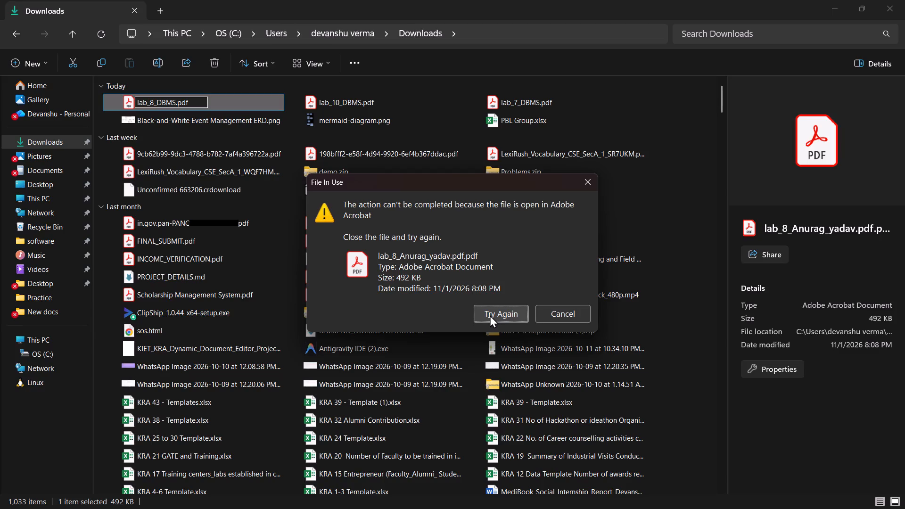
click(513, 312)
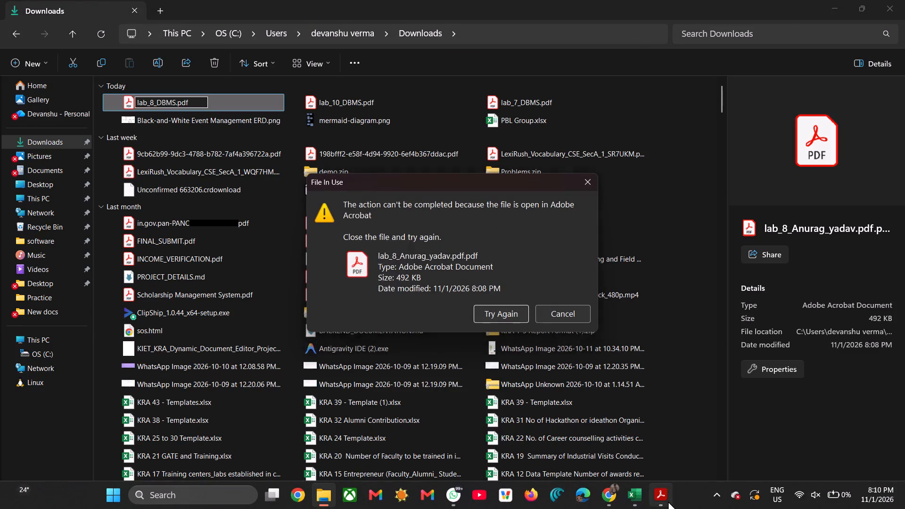
Close the lab 8 PDF in Adobe Acrobat and retry renaming the file as lab_8_DBMS.pdf.
click(668, 501)
click(892, 3)
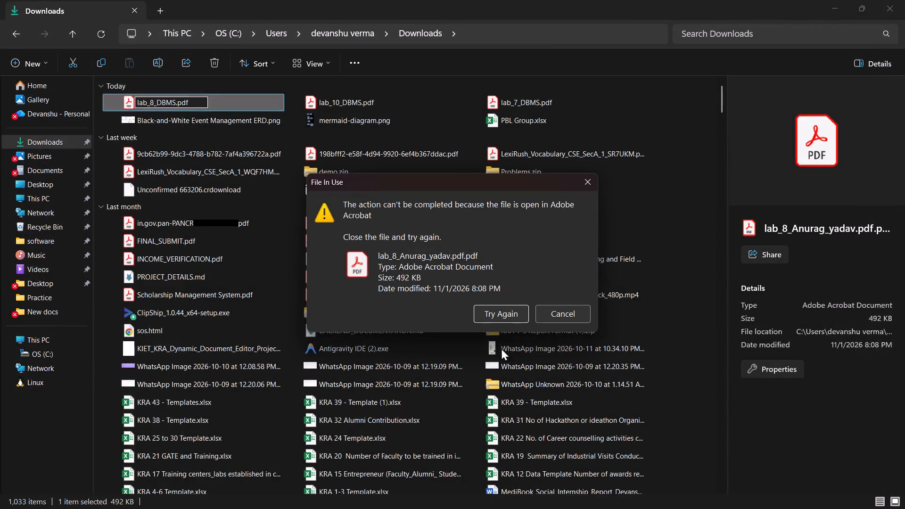
click(503, 315)
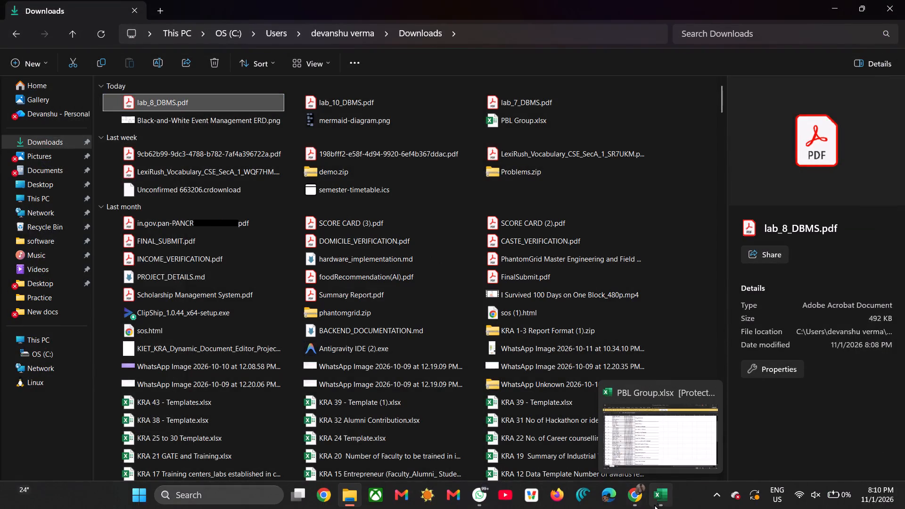
Switch to the KIET LMS page in Chrome and open the DBS_IT301L_3B_2026-27 course from the dashboard.
click(639, 501)
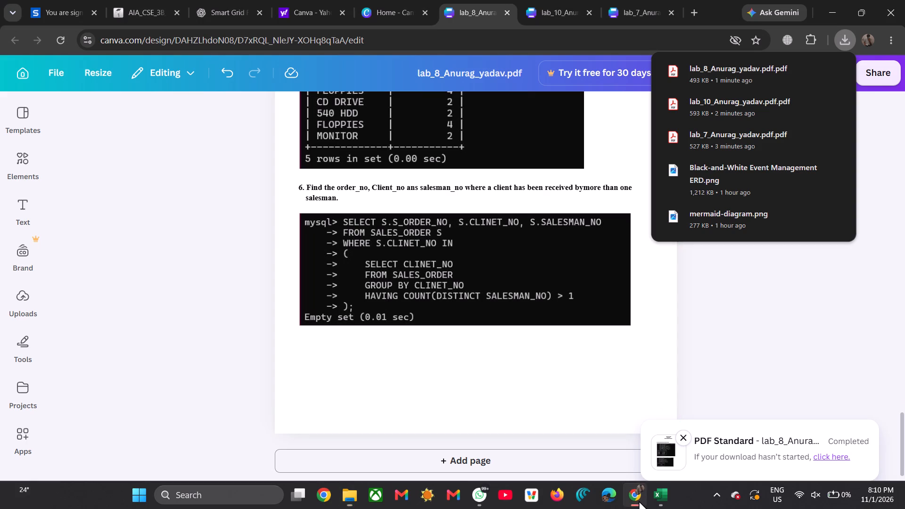
click(163, 0)
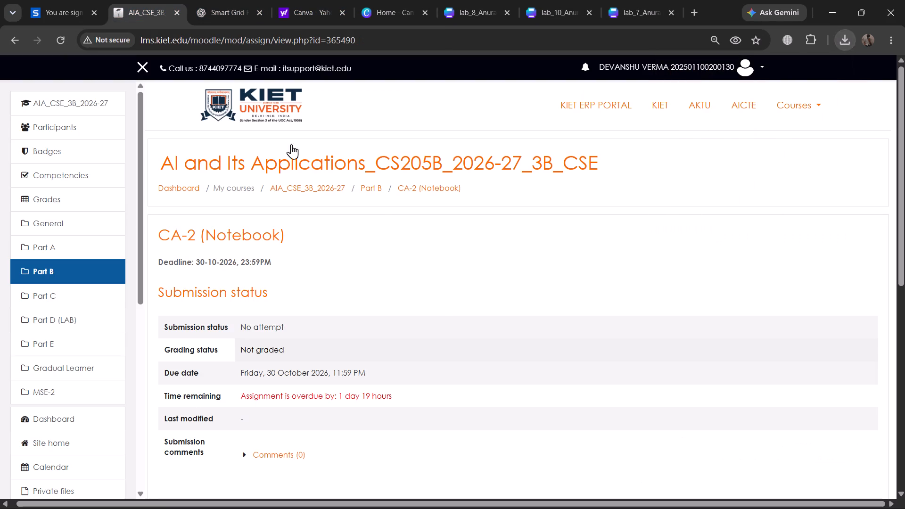
scroll(434, 305, down, 1)
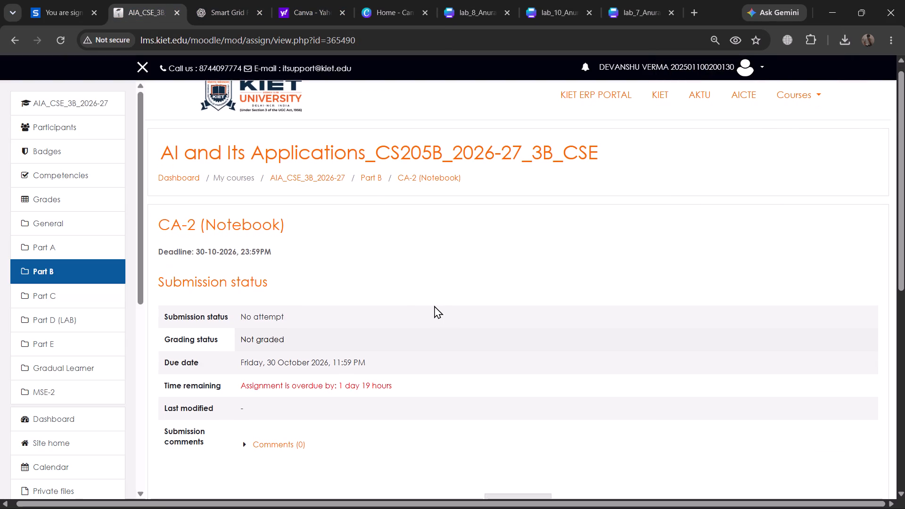
scroll(363, 297, up, 8)
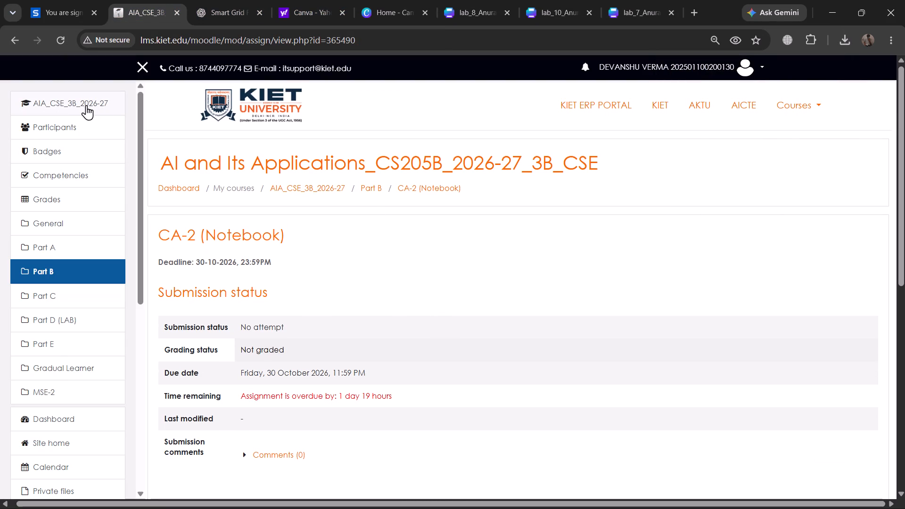
click(50, 423)
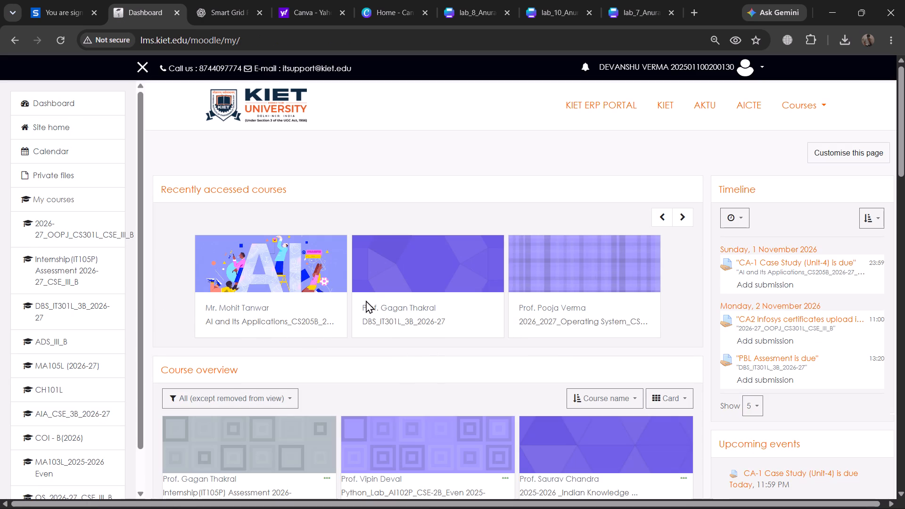
click(400, 323)
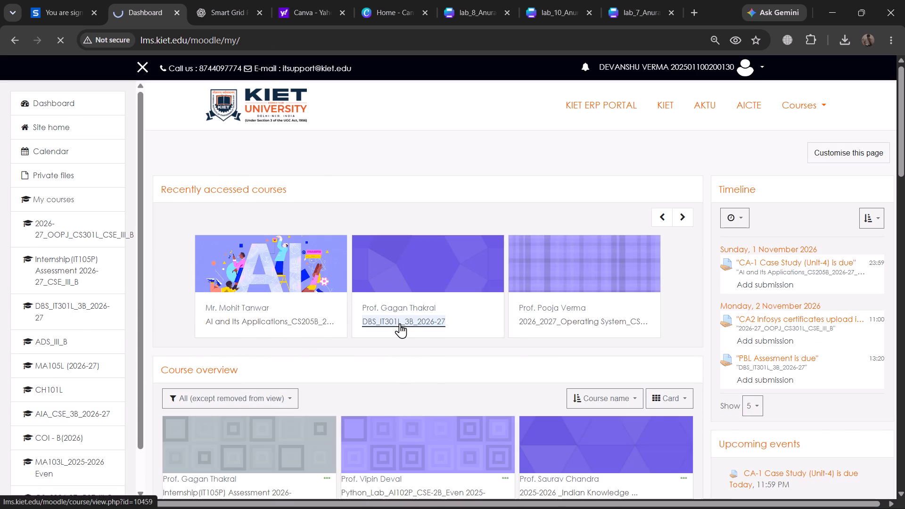
Open the assignment "LAb-8: To implement join concepts." in the course's Part D lab section.
scroll(386, 428, down, 6)
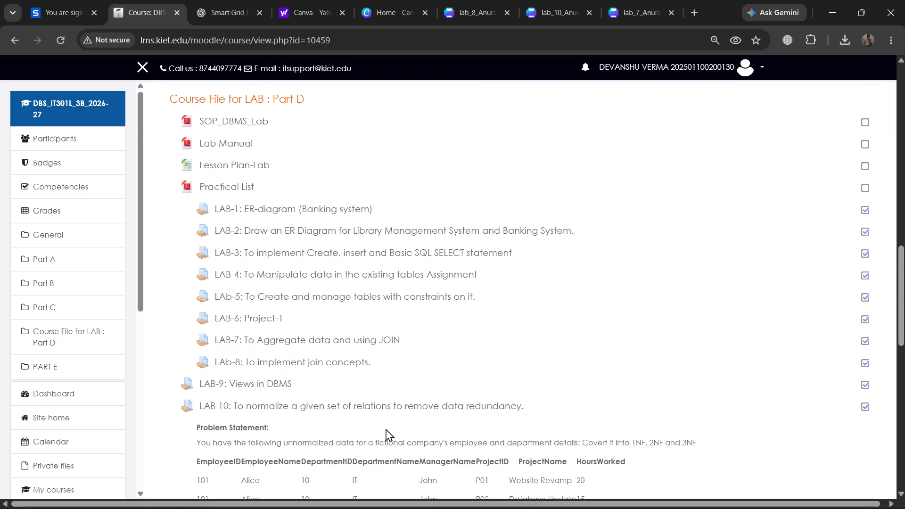
scroll(386, 428, down, 7)
scroll(386, 428, up, 3)
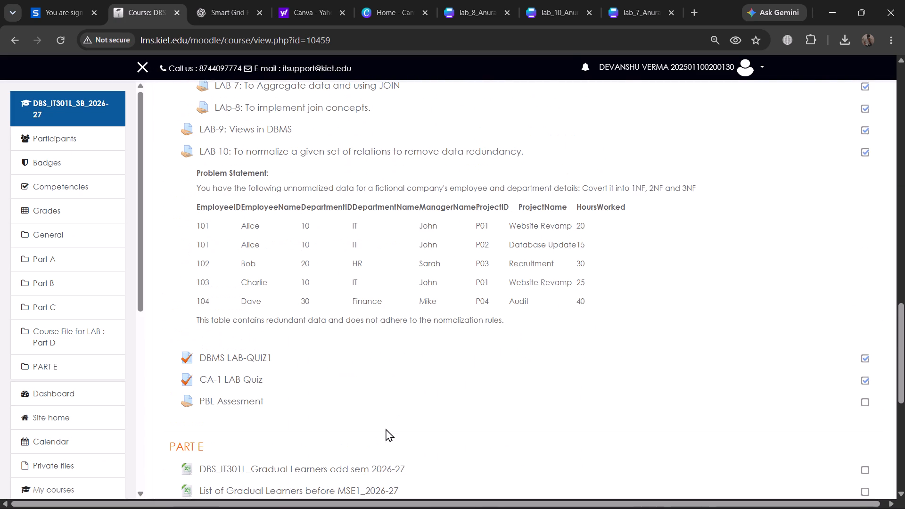
scroll(233, 365, up, 1)
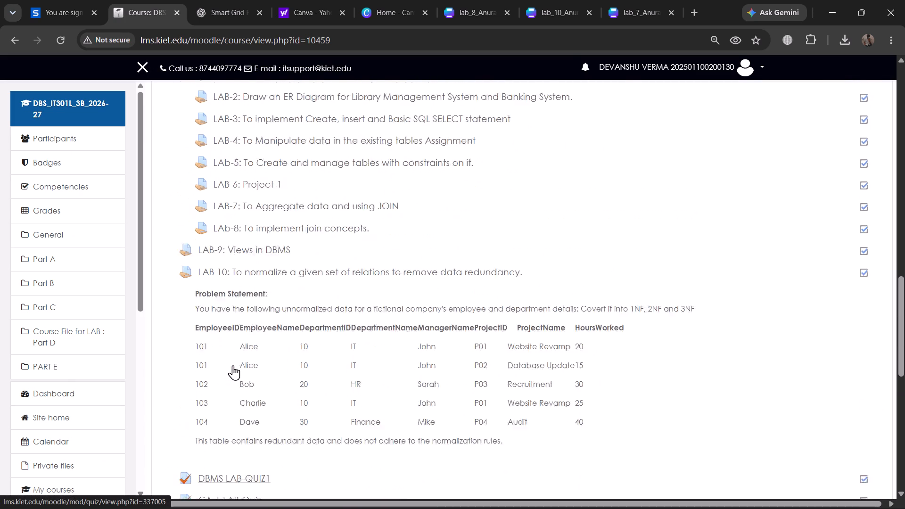
scroll(233, 365, up, 2)
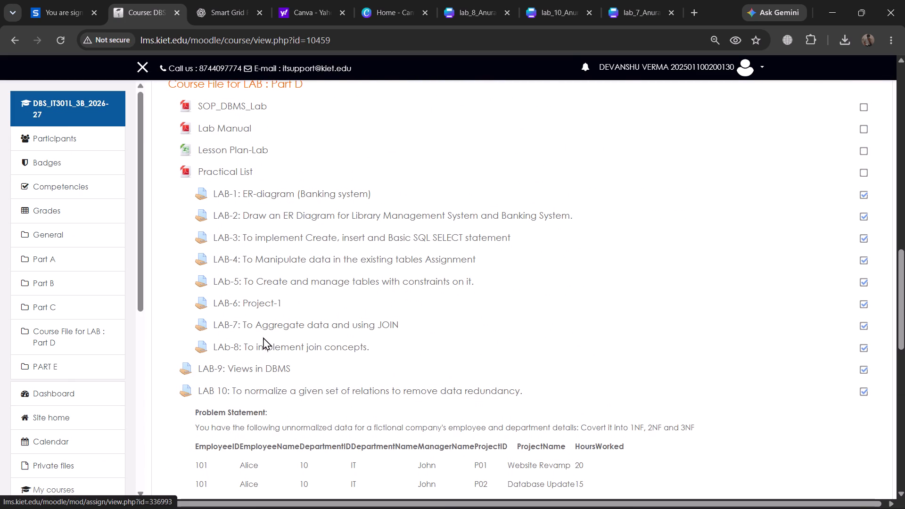
click(263, 345)
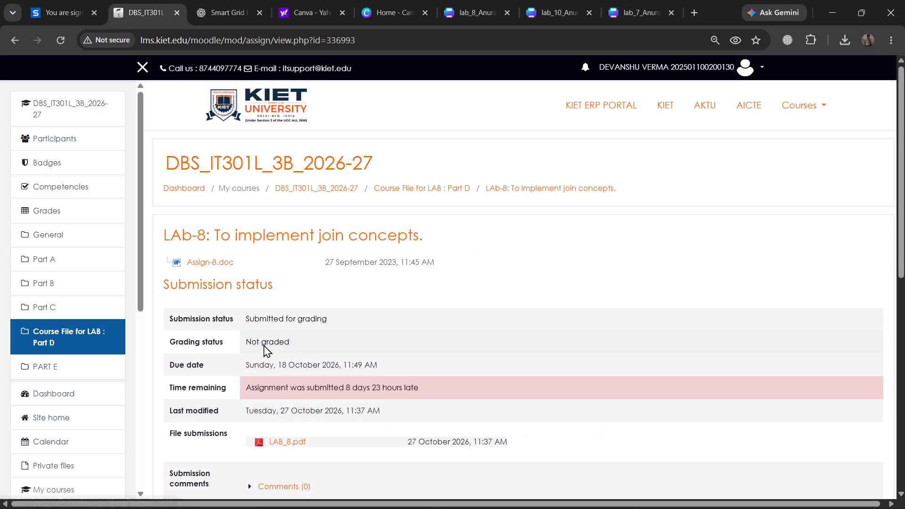
Try to open the previously submitted LAB_8.pdf from the Lab-8 submission.
scroll(263, 345, down, 2)
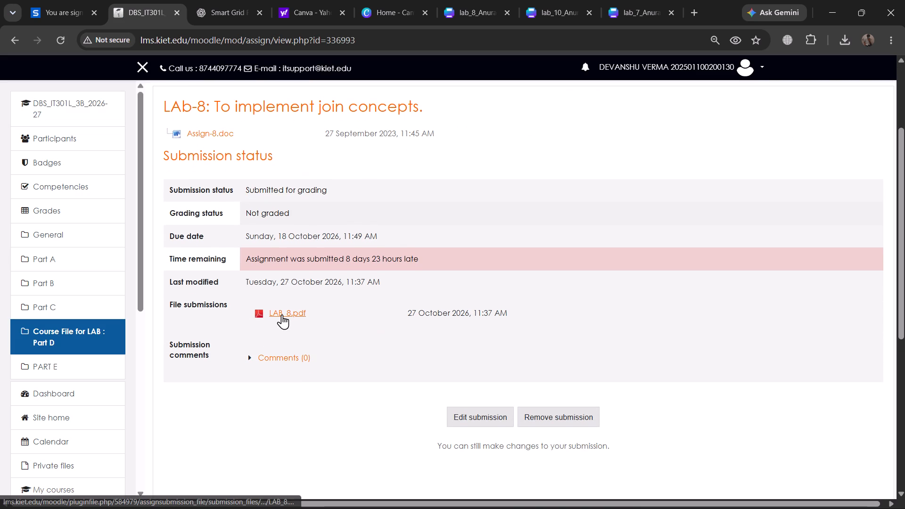
click(282, 314)
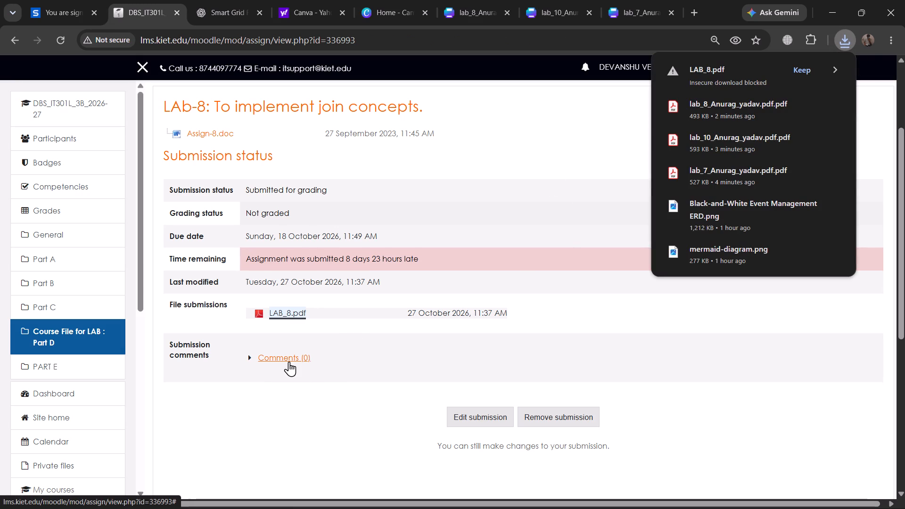
Edit the Lab-8 submission and delete the old LAB_8.pdf from its submitted files.
click(470, 415)
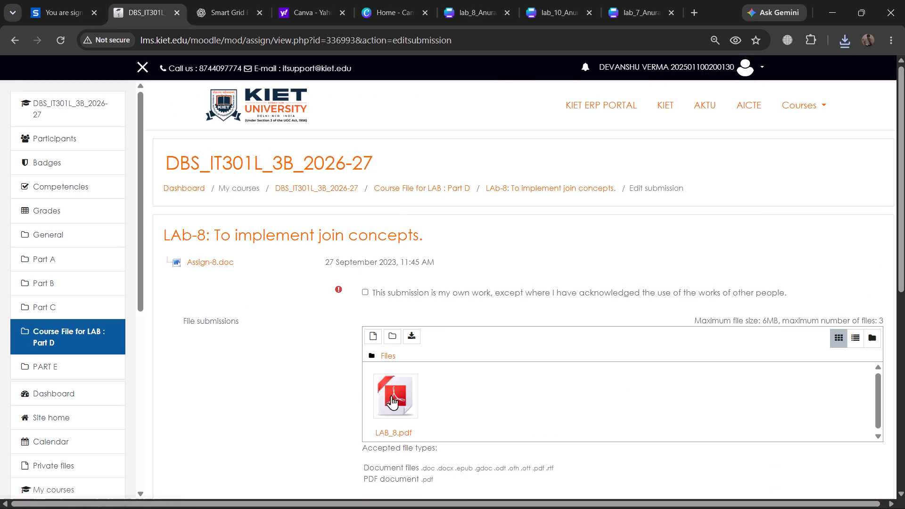
scroll(418, 369, down, 2)
click(418, 369)
scroll(418, 369, down, 3)
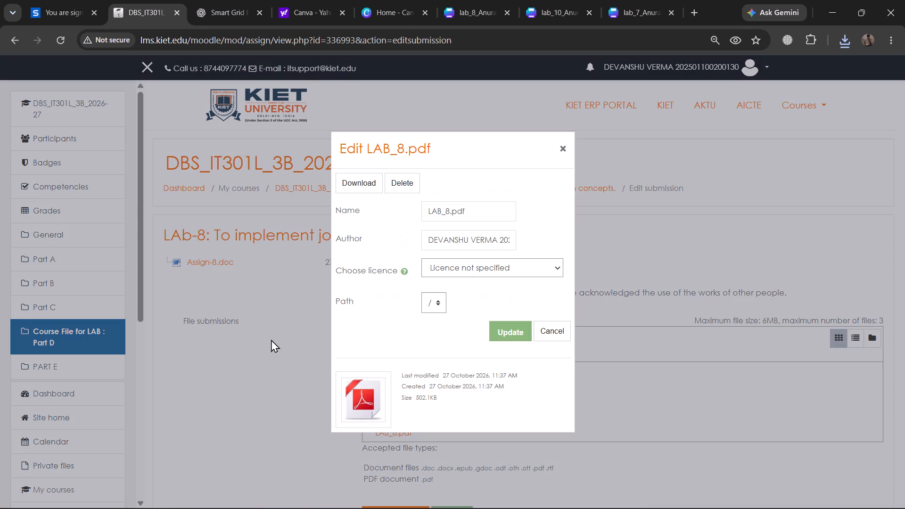
click(271, 339)
click(562, 154)
scroll(417, 367, down, 2)
scroll(458, 296, up, 1)
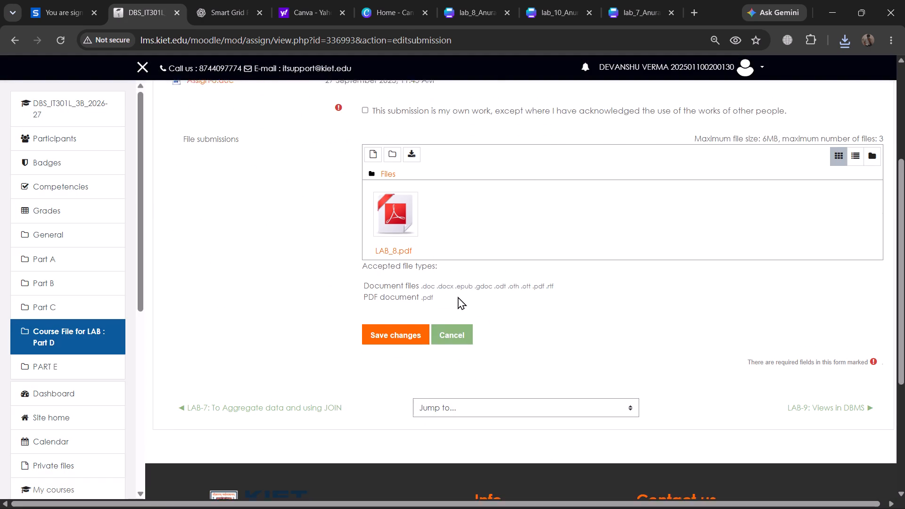
scroll(458, 296, up, 1)
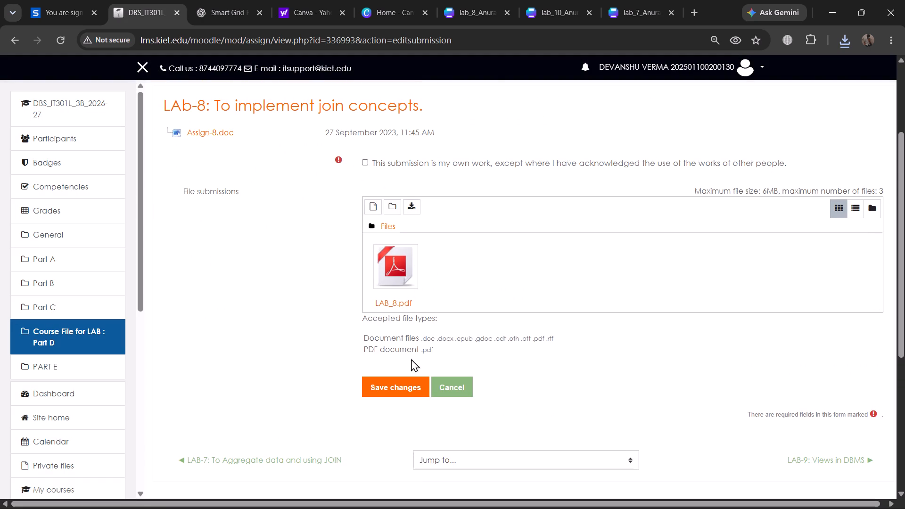
right_click(394, 277)
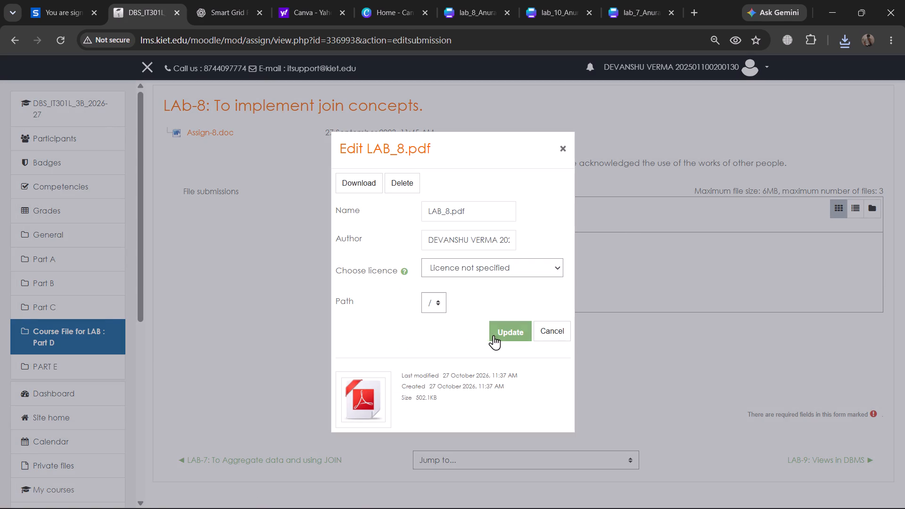
click(398, 182)
click(430, 312)
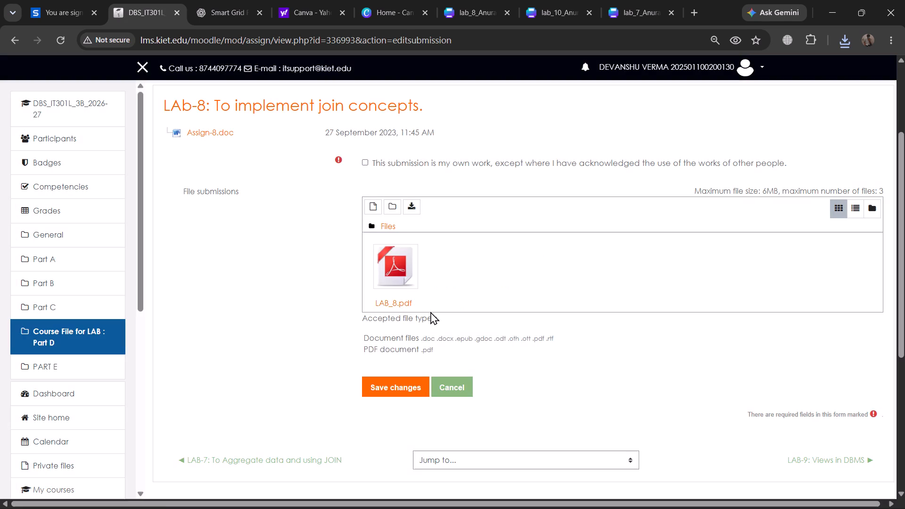
Upload lab_8_DBMS.pdf from the Downloads folder to the Lab-8 submission files.
click(379, 205)
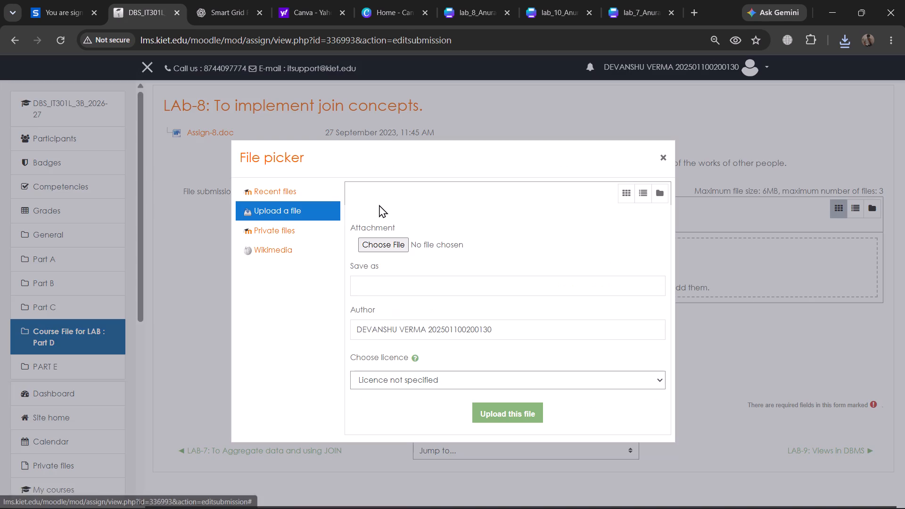
click(375, 244)
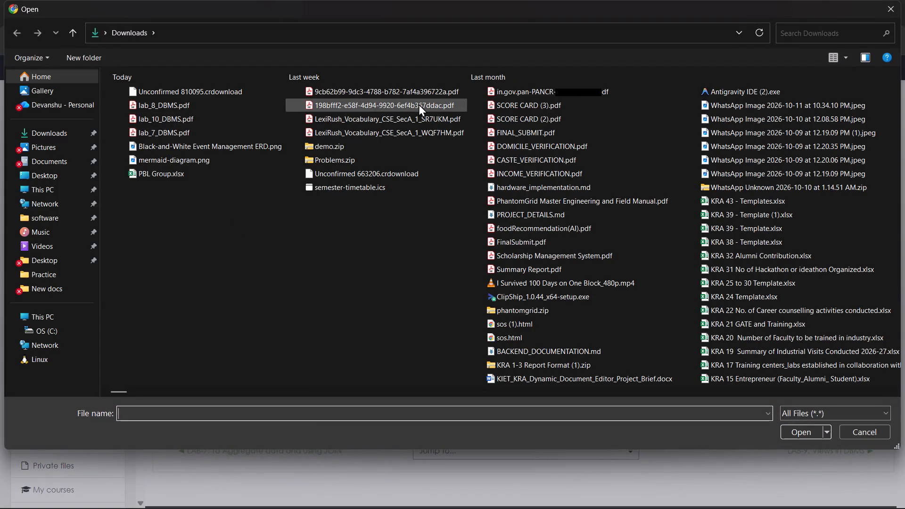
scroll(336, 130, up, 3)
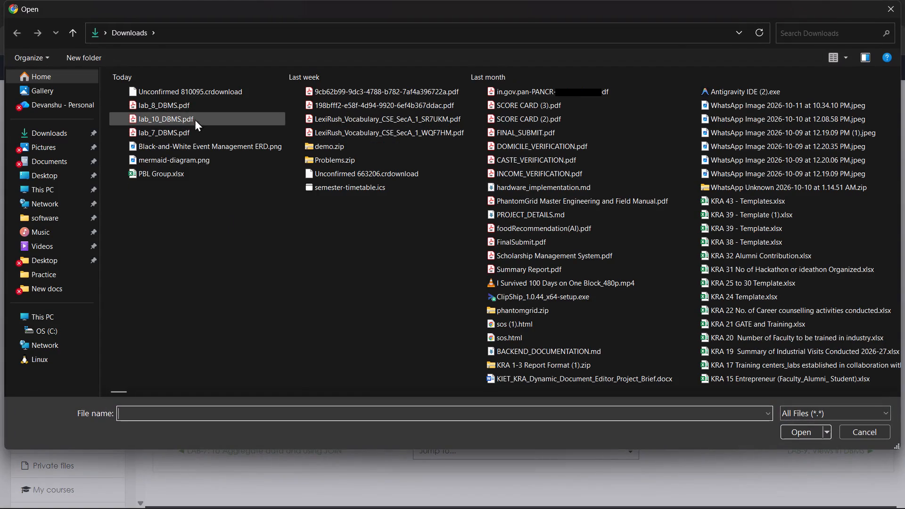
double_click(186, 108)
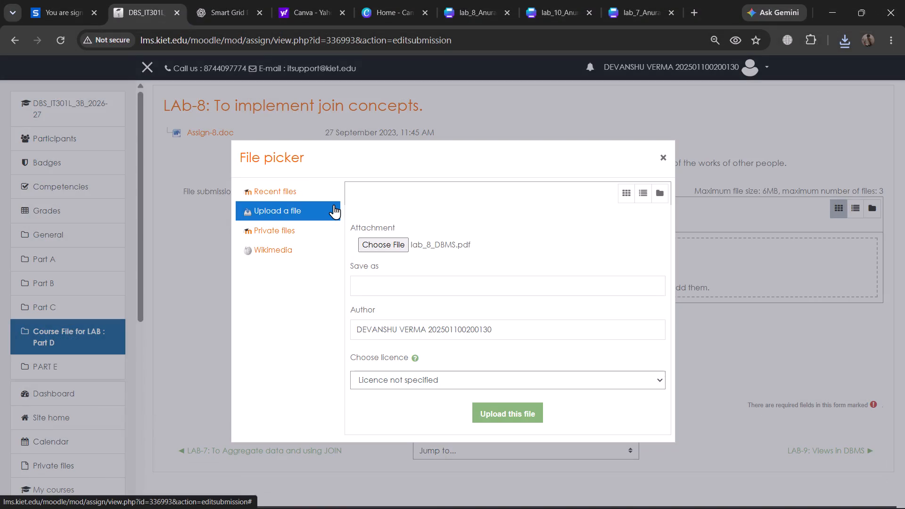
key(Return)
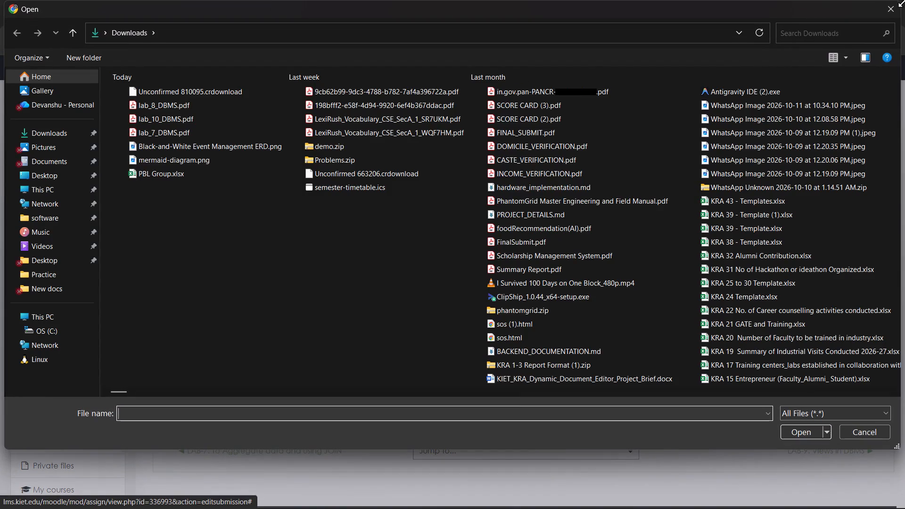
click(895, 10)
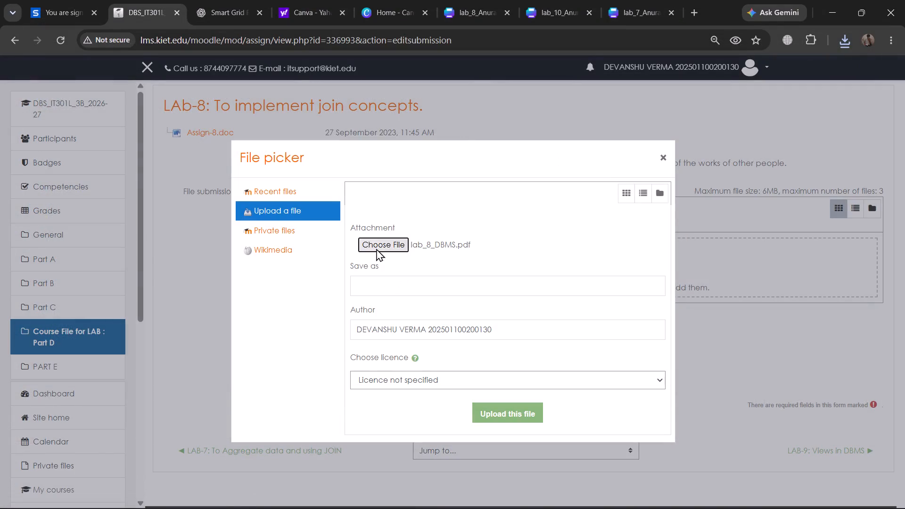
click(499, 418)
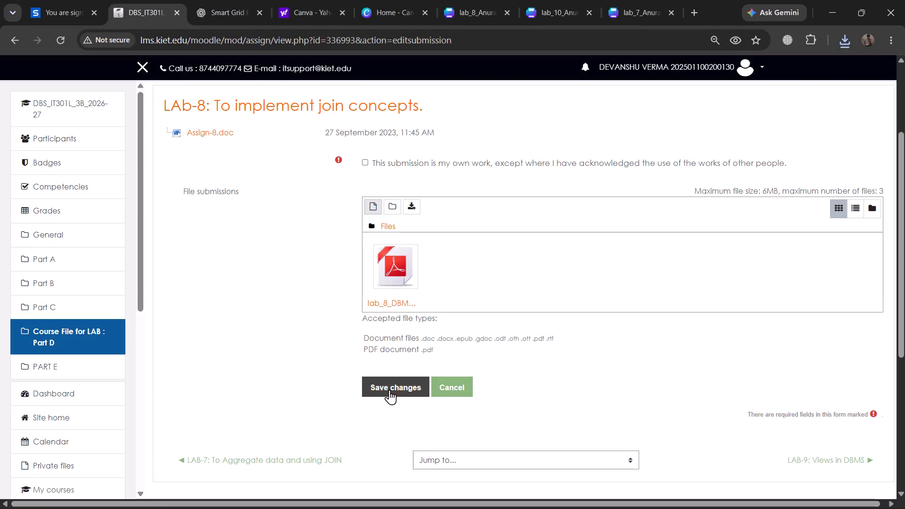
Accept the own-work declaration for the Lab-8 submission and save the changes.
click(389, 390)
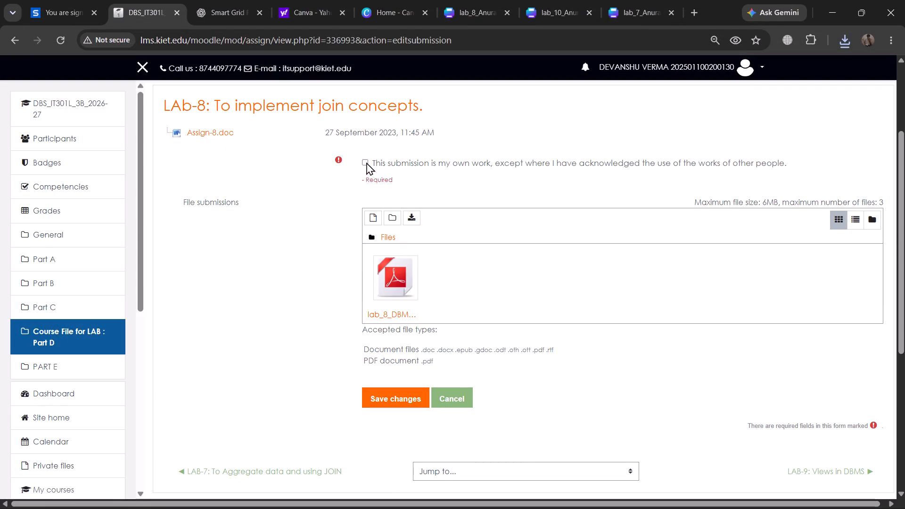
click(366, 162)
click(386, 392)
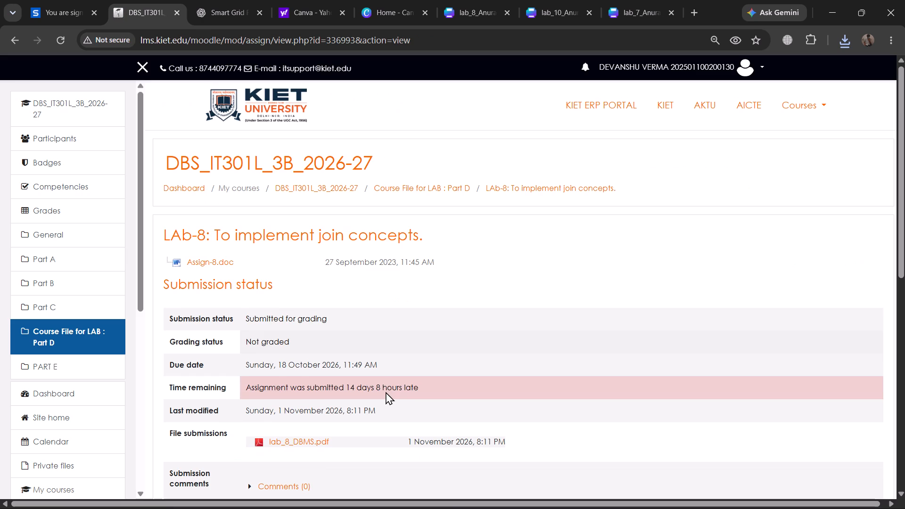
scroll(294, 336, down, 2)
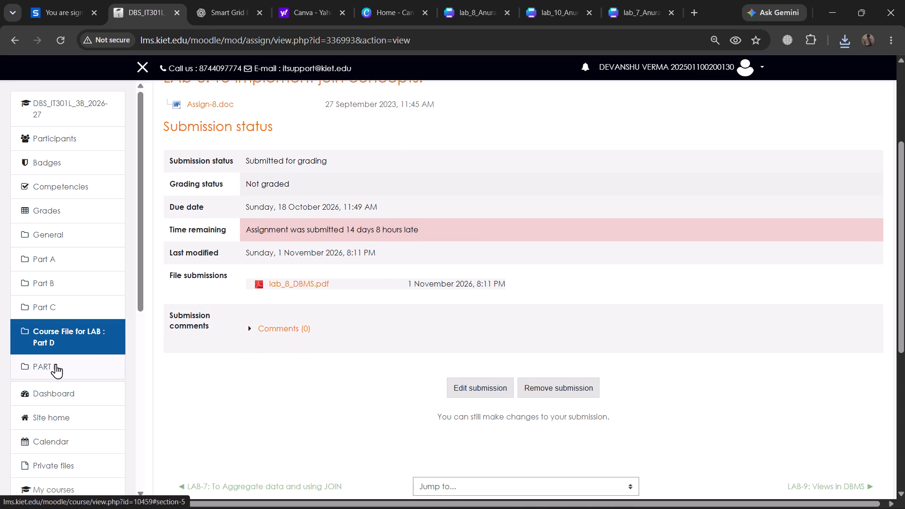
Return to the DBS_IT301L_3B_2026-27 course page and its list of lab assignments.
click(16, 29)
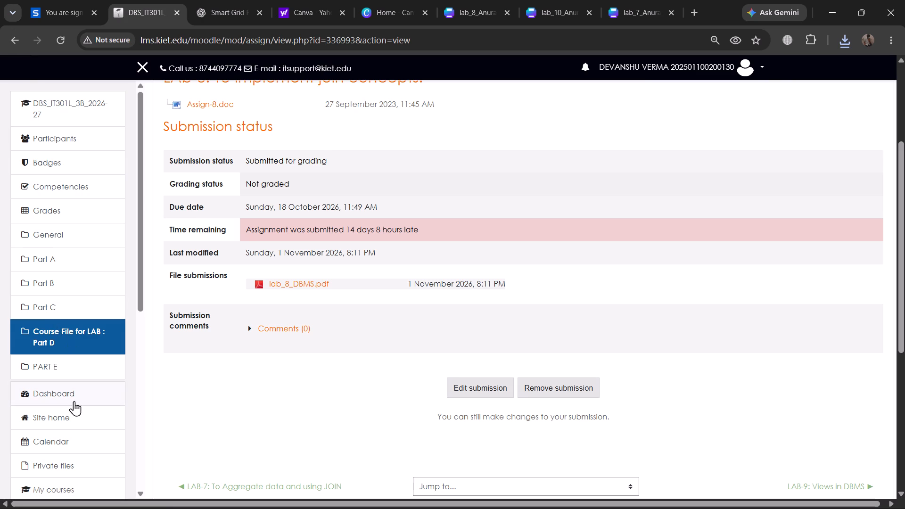
scroll(75, 420, up, 1)
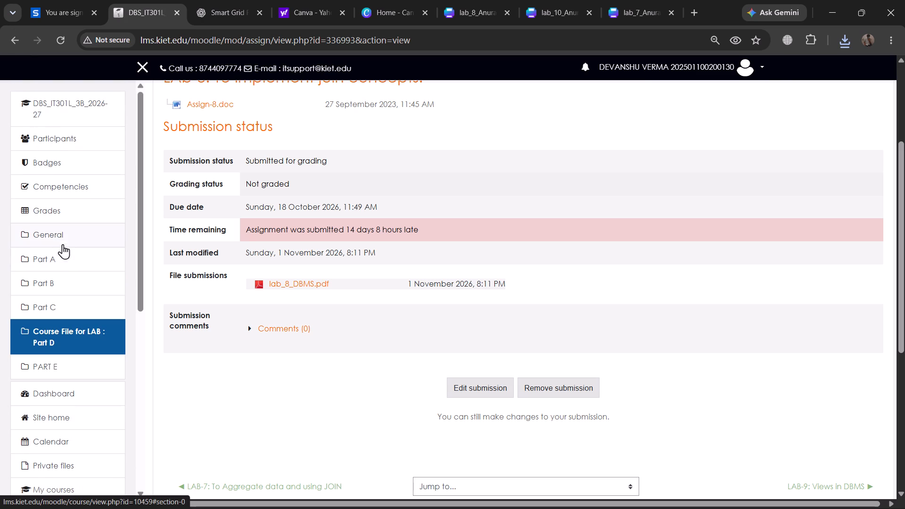
click(0, 40)
click(0, 40)
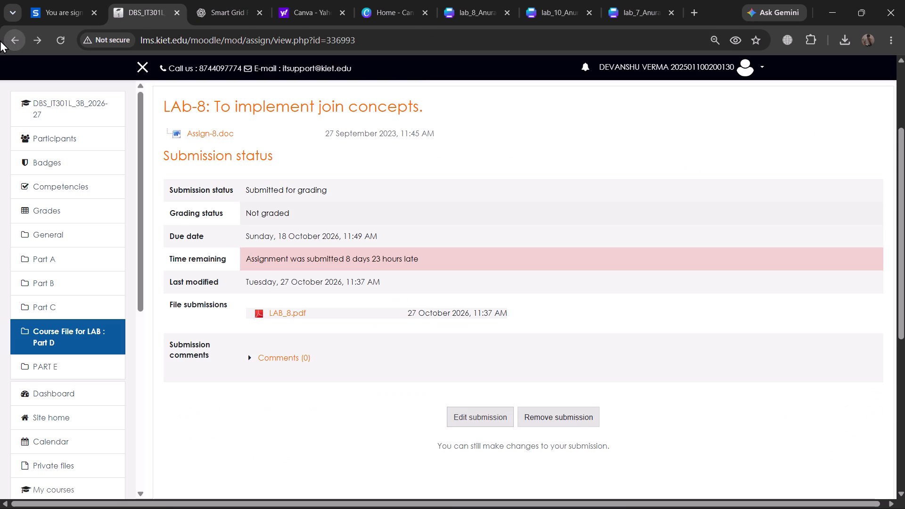
click(54, 365)
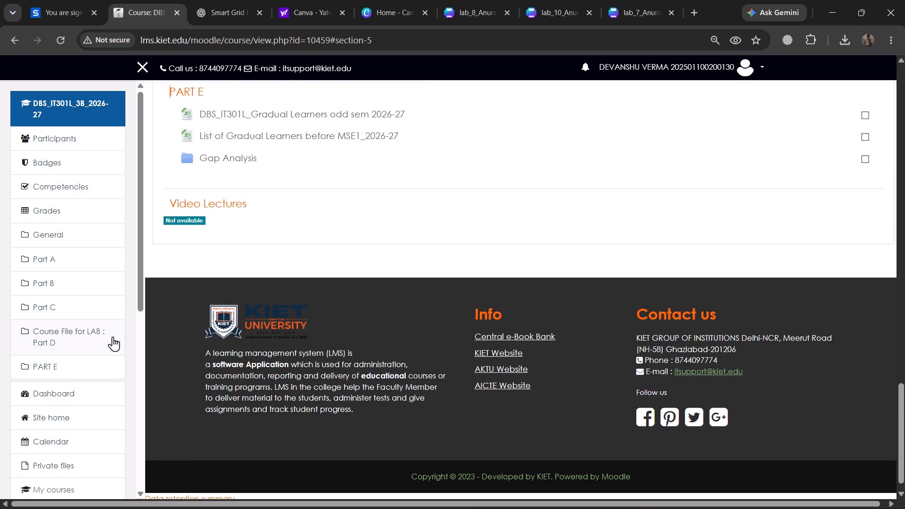
scroll(437, 149, up, 5)
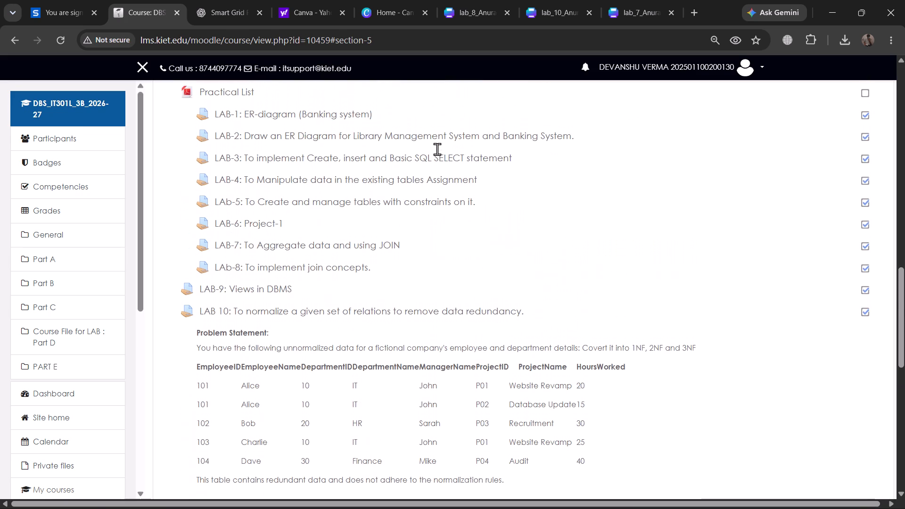
Open the LAB 10 normalization assignment's submission for editing and accept the own-work declaration.
scroll(437, 149, up, 1)
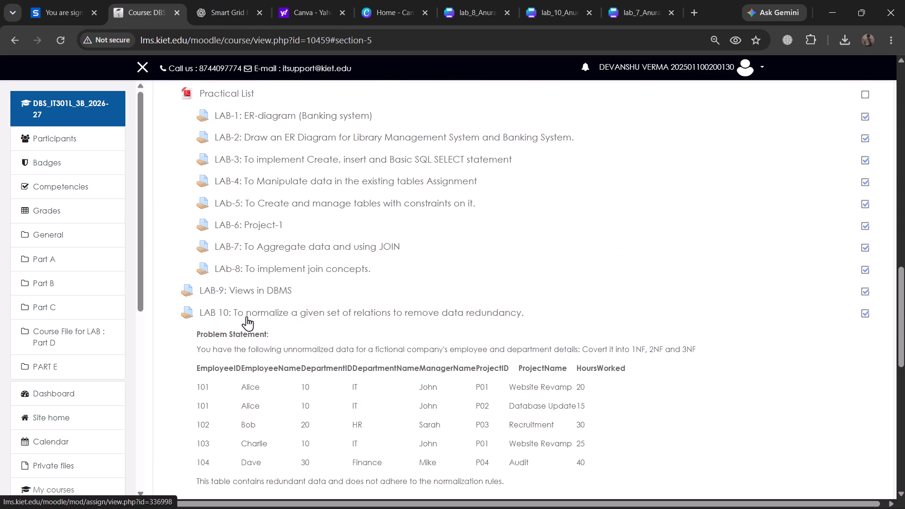
click(247, 316)
scroll(302, 365, down, 2)
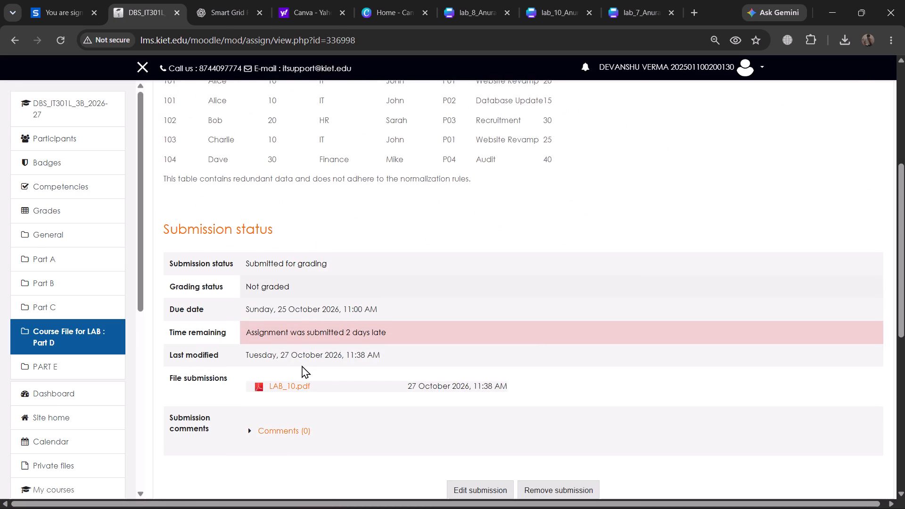
scroll(302, 365, down, 1)
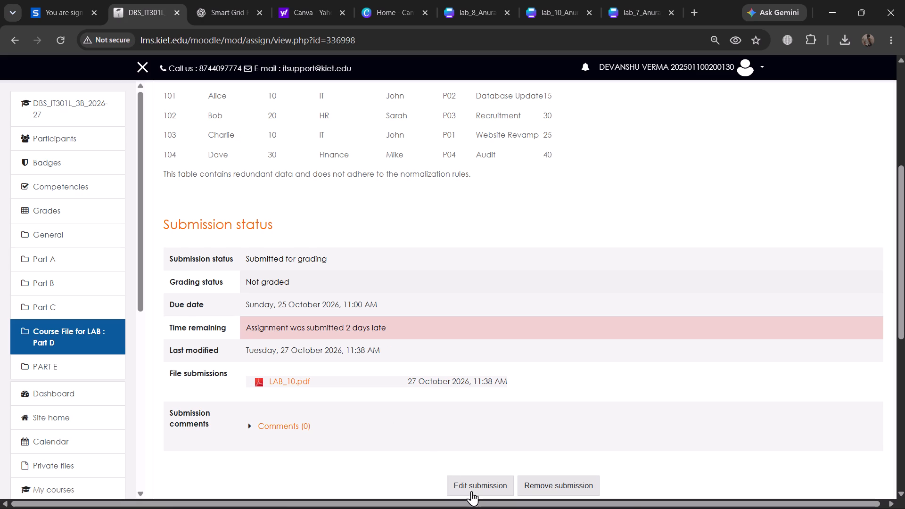
click(465, 480)
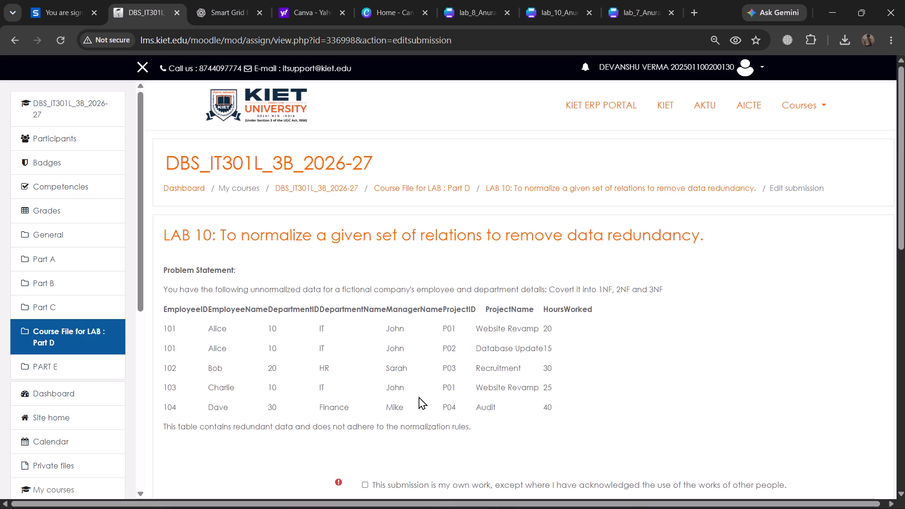
scroll(419, 396, down, 2)
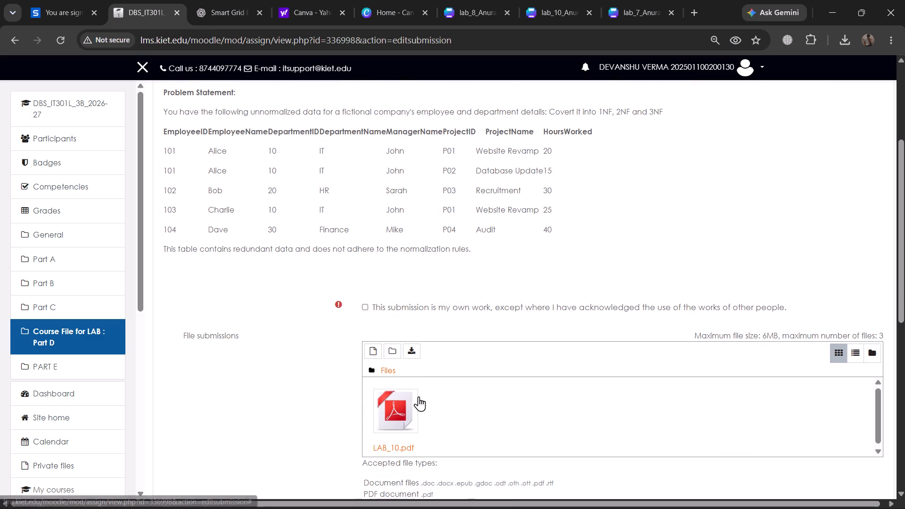
click(365, 312)
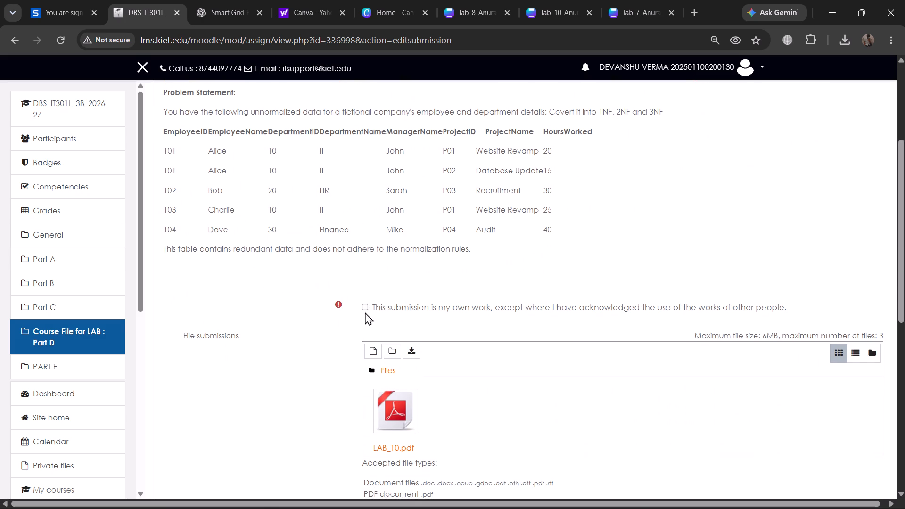
click(365, 310)
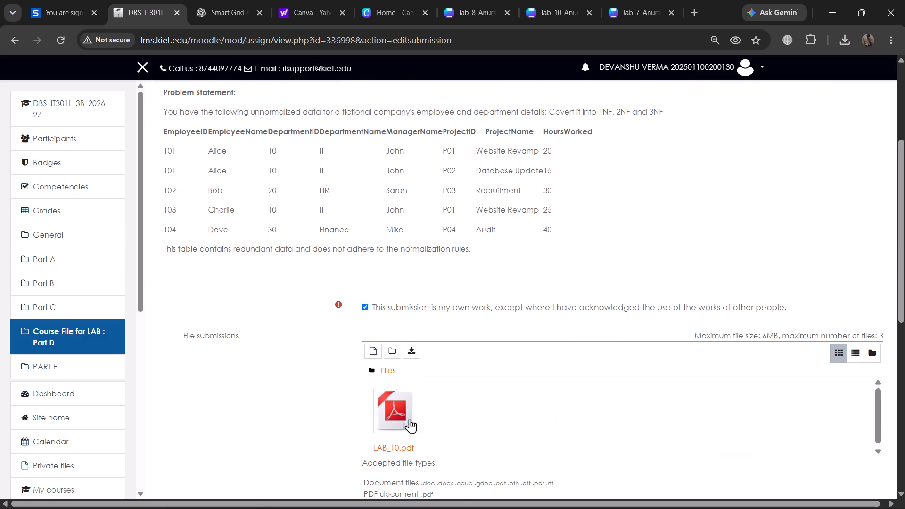
Delete the old LAB_10.pdf from the LAB 10 submission files.
scroll(415, 422, down, 1)
right_click(400, 420)
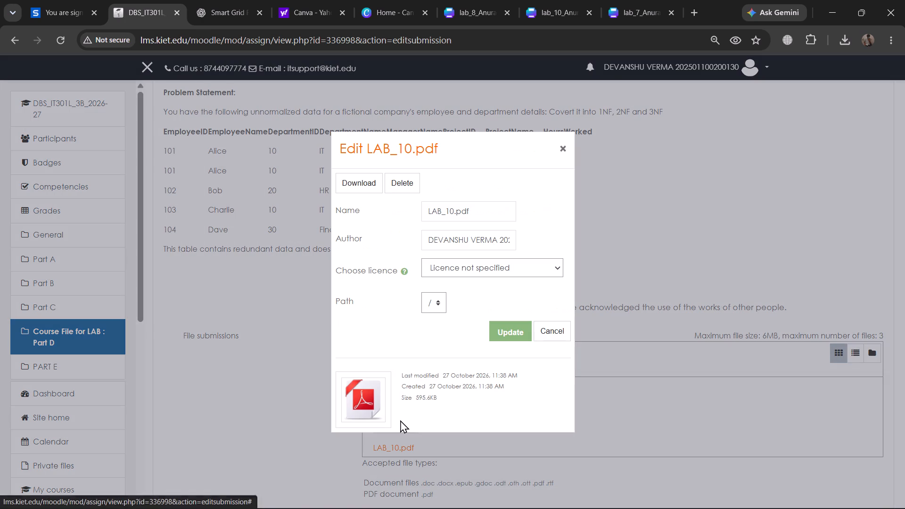
click(403, 187)
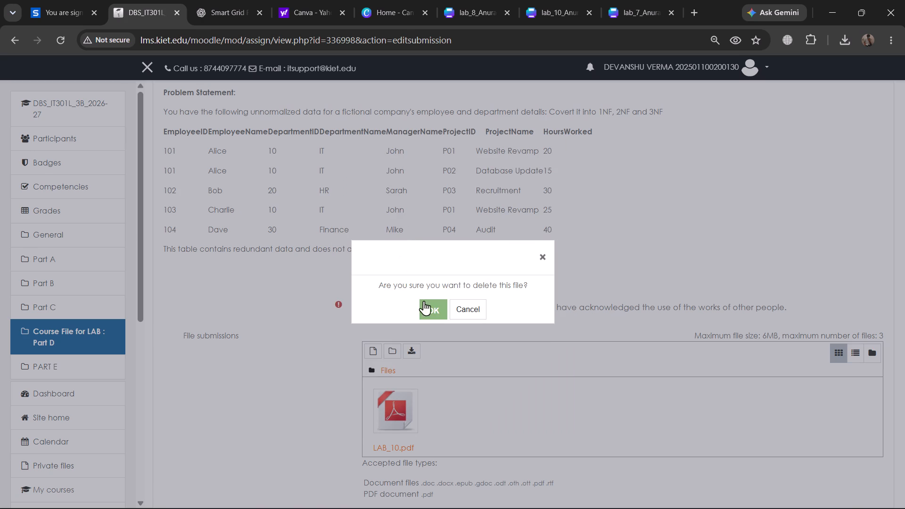
click(429, 306)
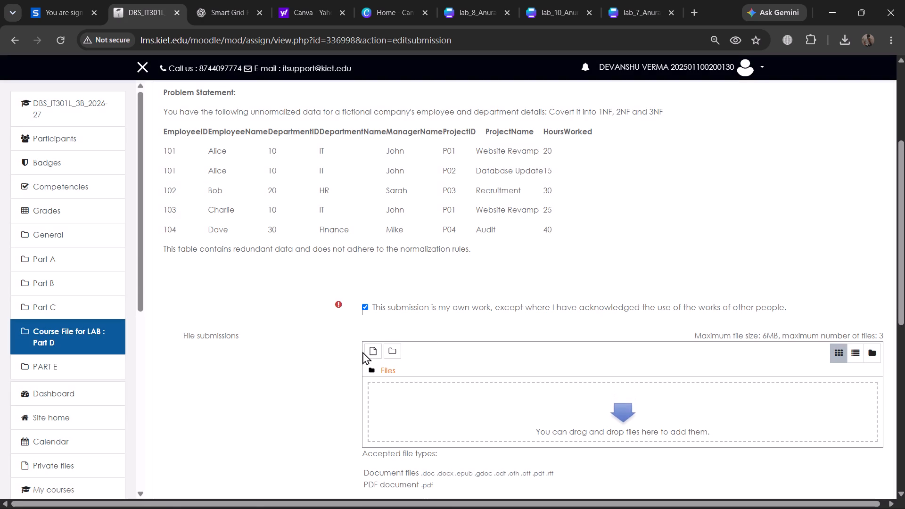
Upload lab_10_DBMS.pdf from the Downloads folder to the LAB 10 submission files.
click(368, 352)
click(378, 249)
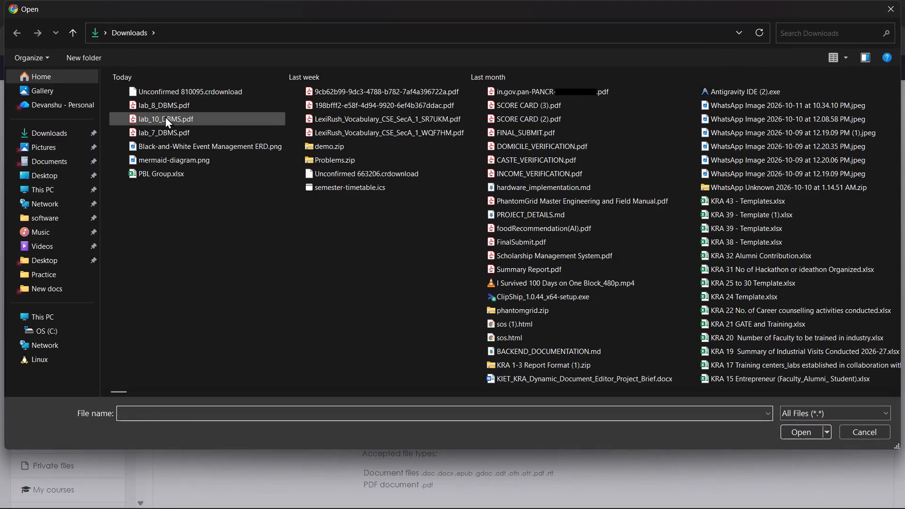
double_click(201, 121)
key(Return)
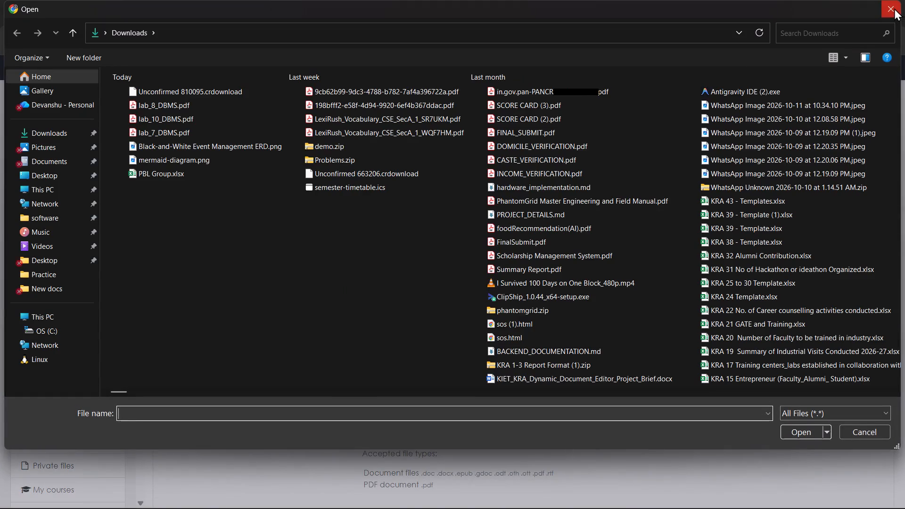
click(894, 8)
click(507, 409)
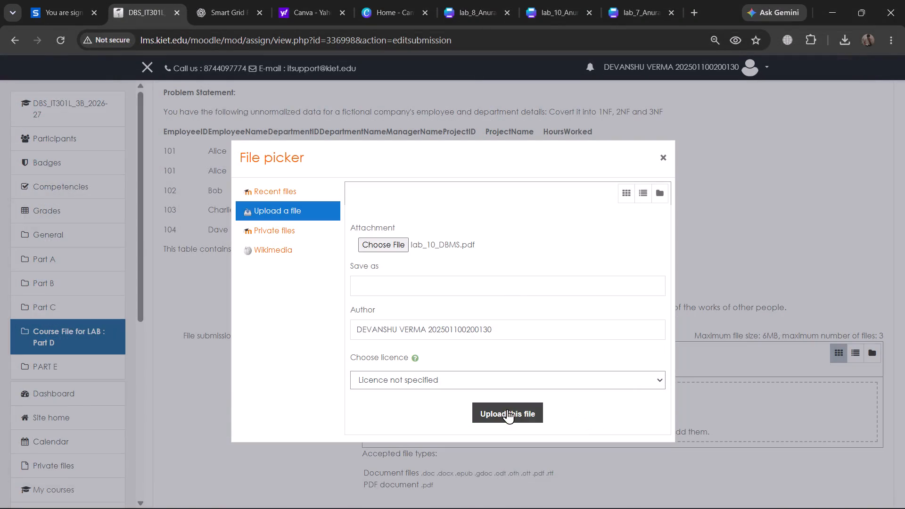
Save the changes to the LAB 10 submission and check its submission status.
scroll(507, 409, down, 2)
click(393, 408)
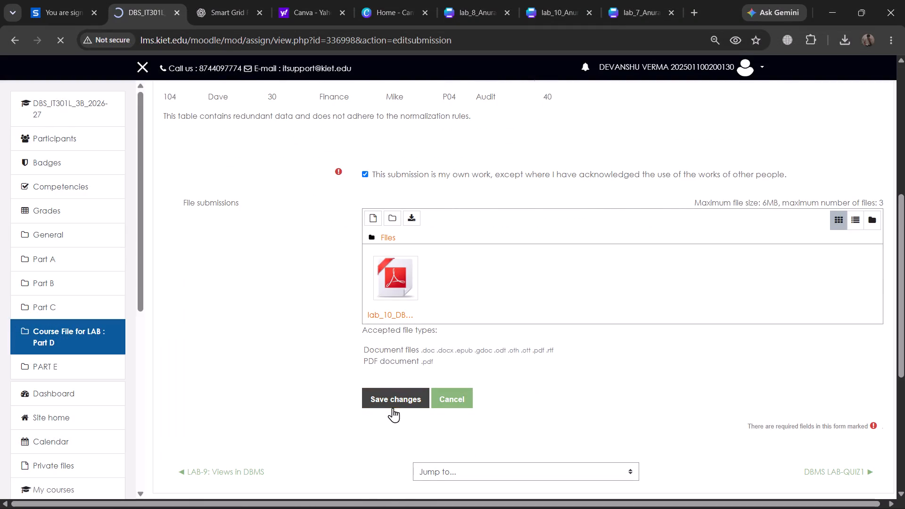
scroll(192, 400, down, 2)
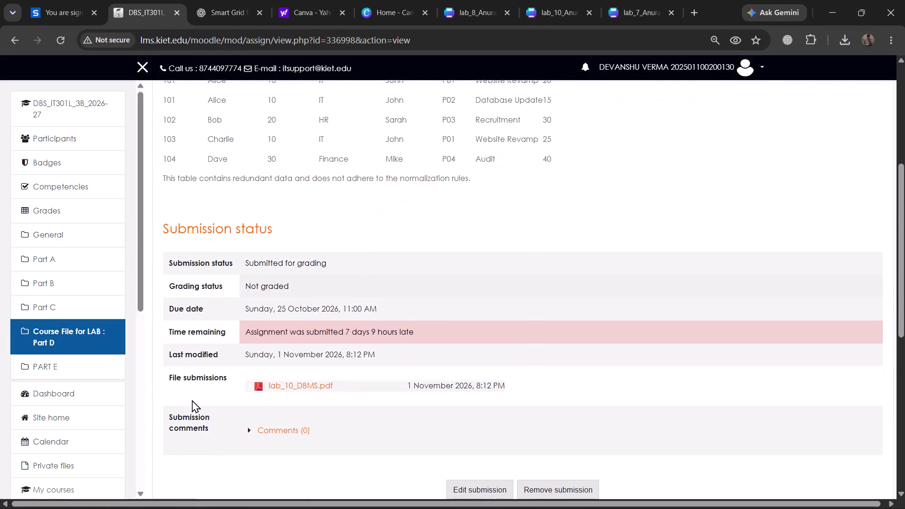
scroll(192, 400, down, 1)
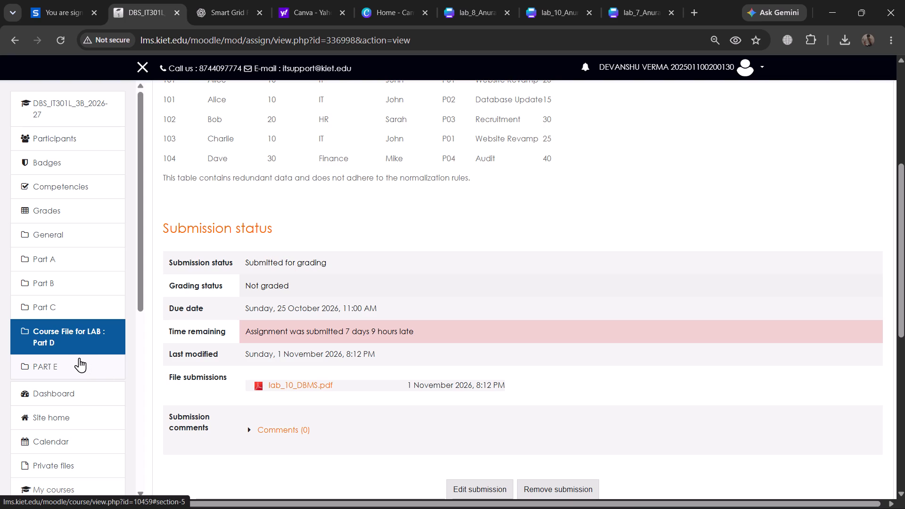
Return to the course's lab list and open the LAB-7 aggregate data and JOIN submission for editing.
click(74, 367)
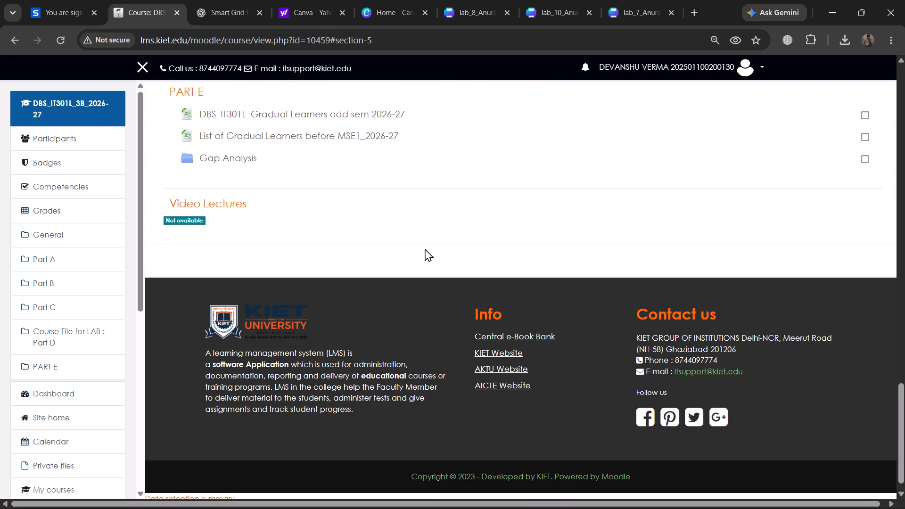
scroll(425, 248, up, 7)
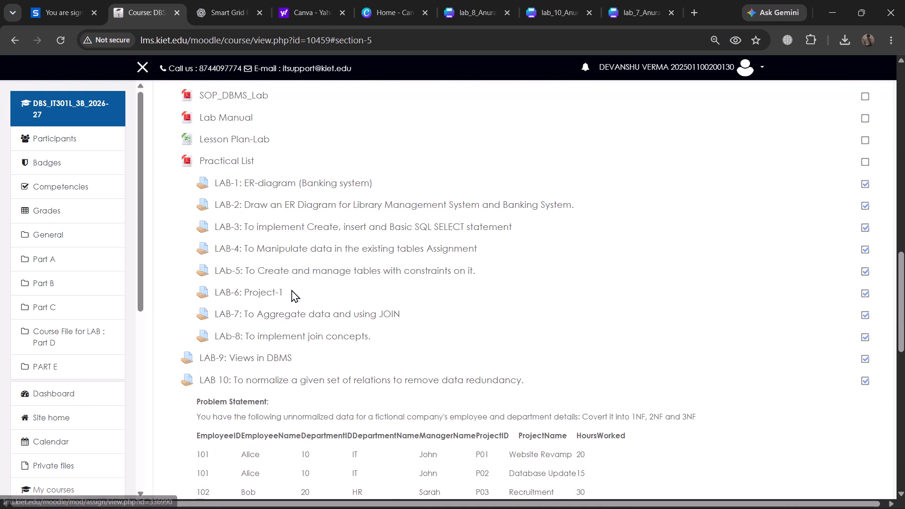
click(278, 313)
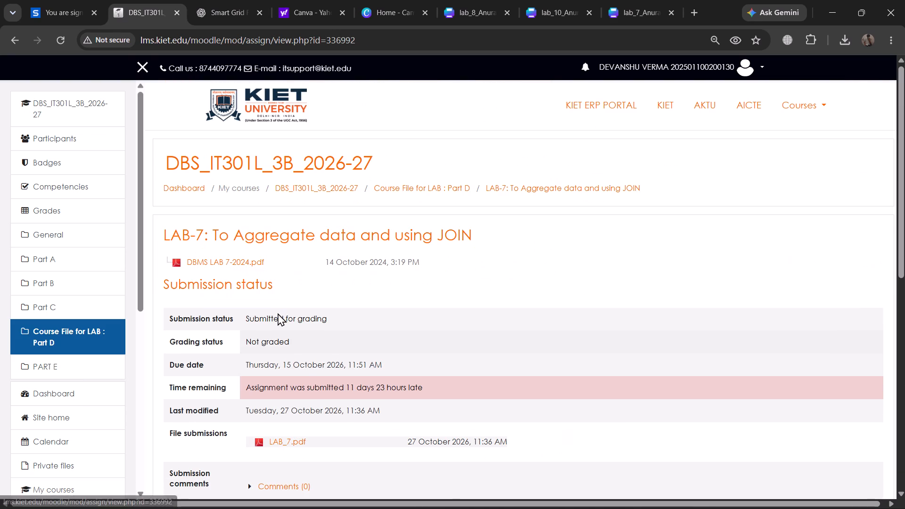
scroll(338, 416, down, 3)
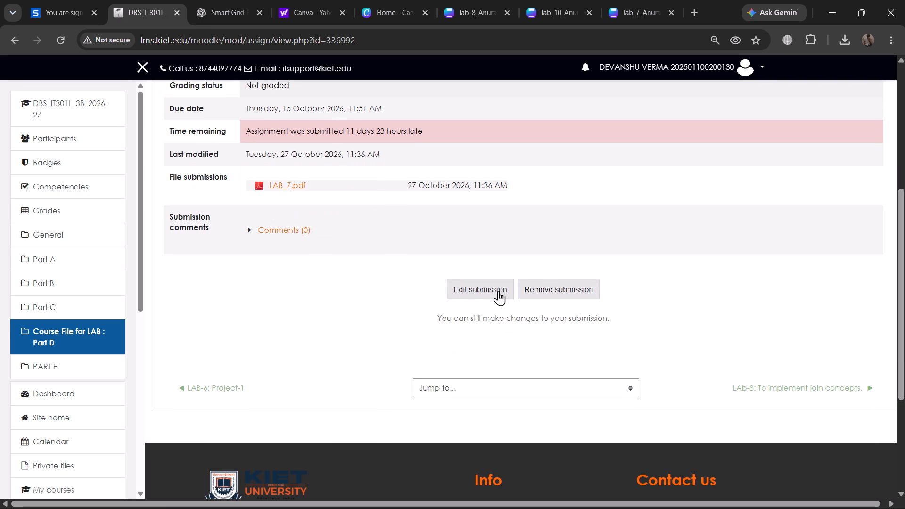
click(498, 290)
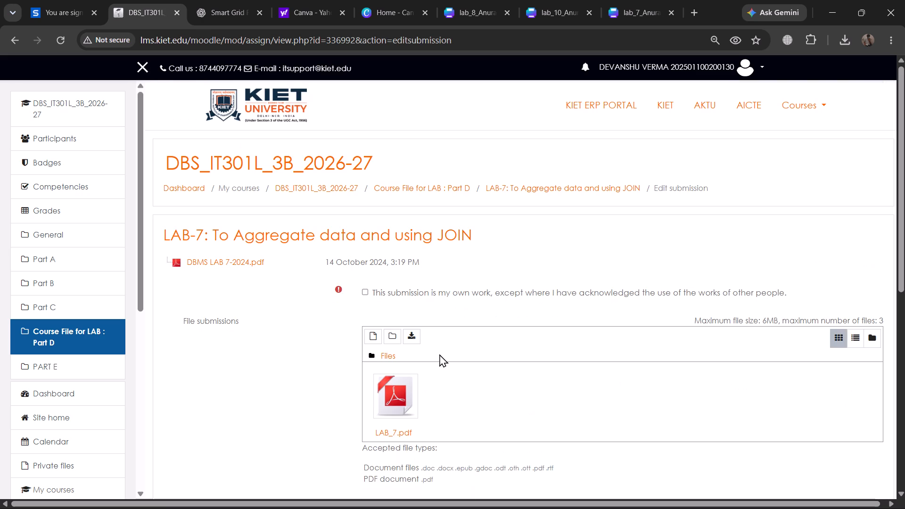
Delete the old LAB_7.pdf from the LAB-7 submission files.
right_click(412, 420)
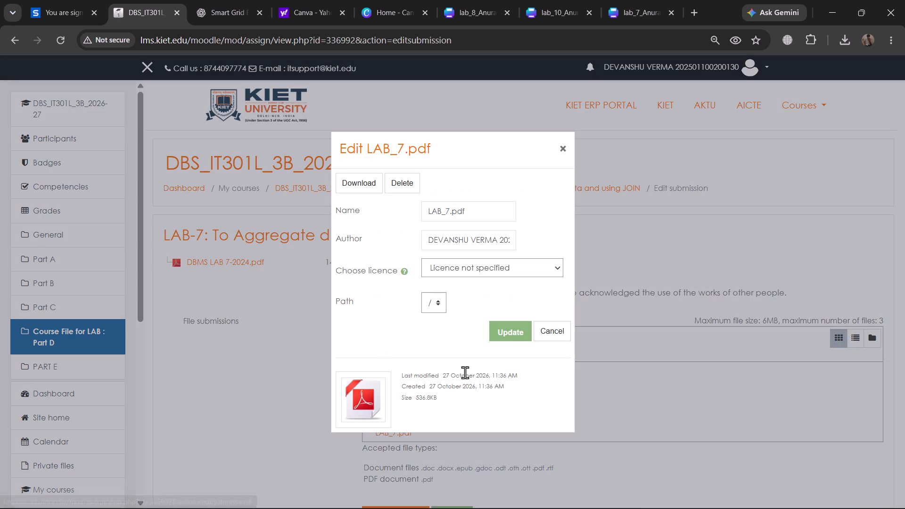
click(510, 331)
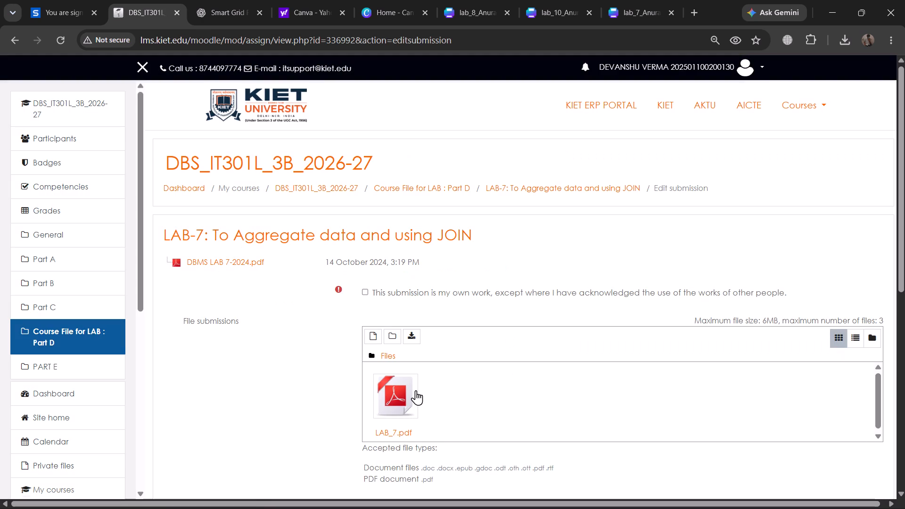
scroll(416, 390, down, 1)
right_click(378, 367)
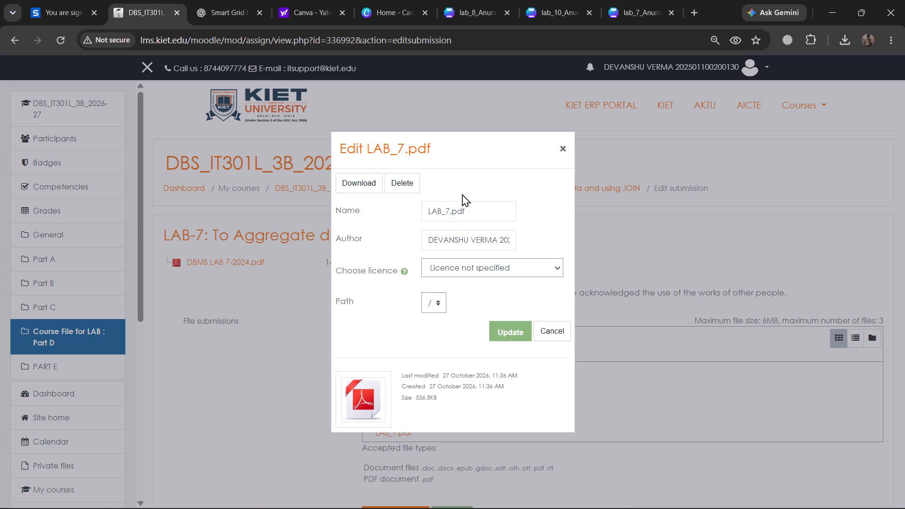
click(404, 180)
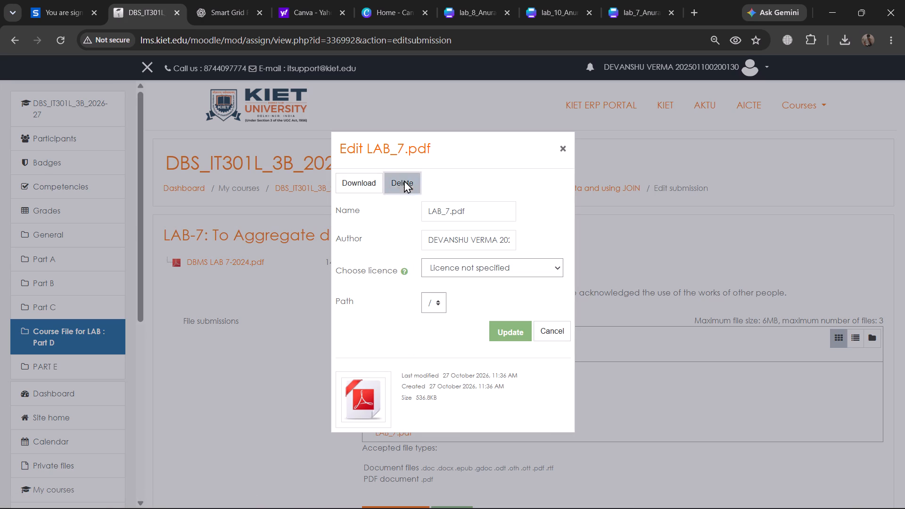
click(436, 312)
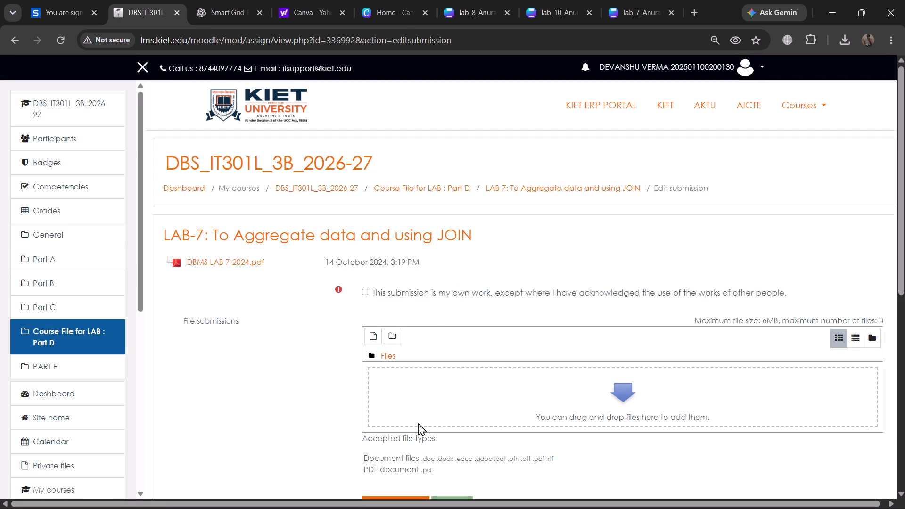
Upload lab_7_DBMS.pdf from the Downloads folder to the LAB-7 submission files.
click(452, 400)
click(381, 242)
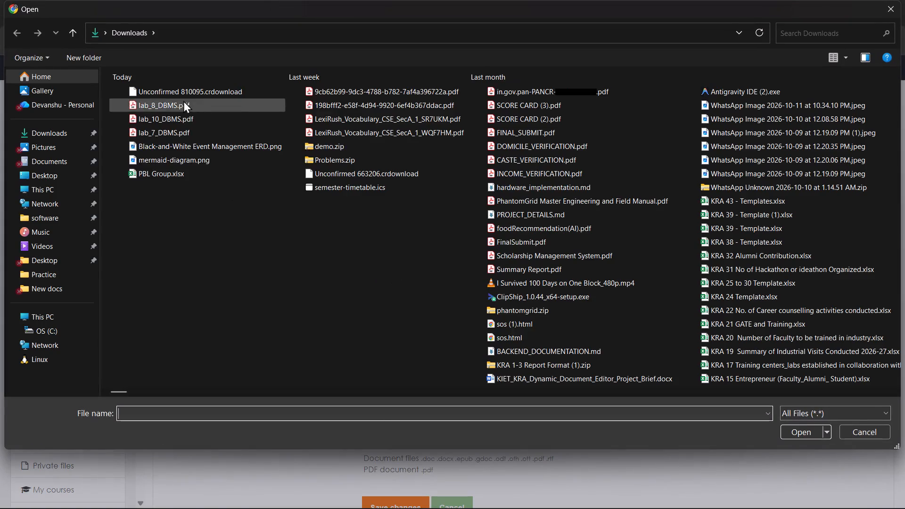
click(188, 128)
double_click(188, 128)
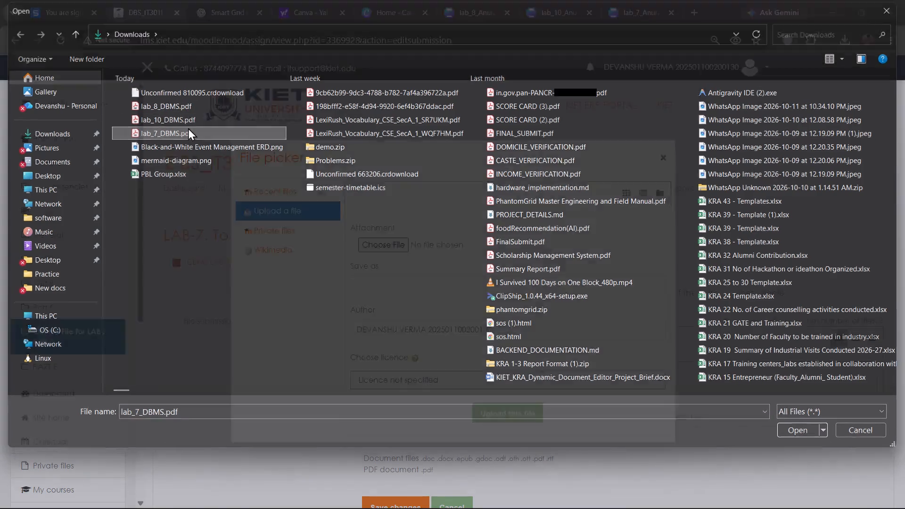
click(507, 411)
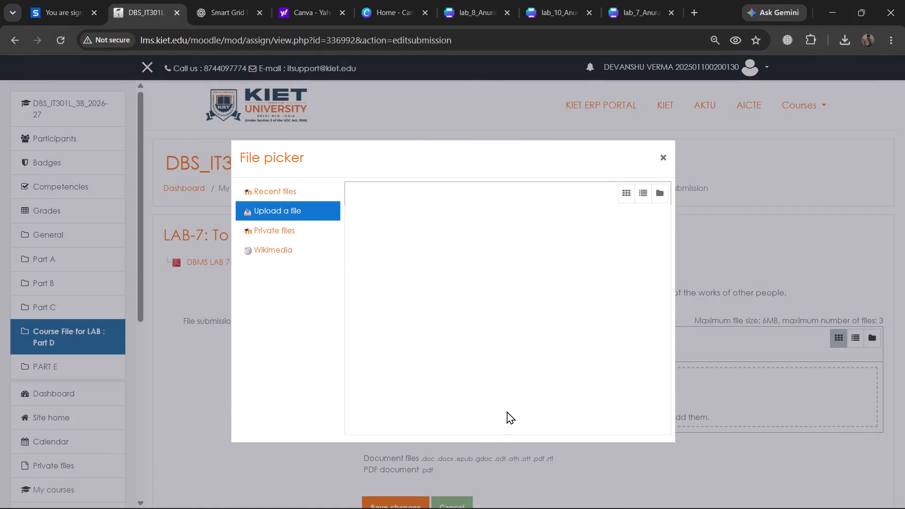
Accept the own-work declaration for the LAB-7 submission and save the changes.
scroll(406, 448, down, 1)
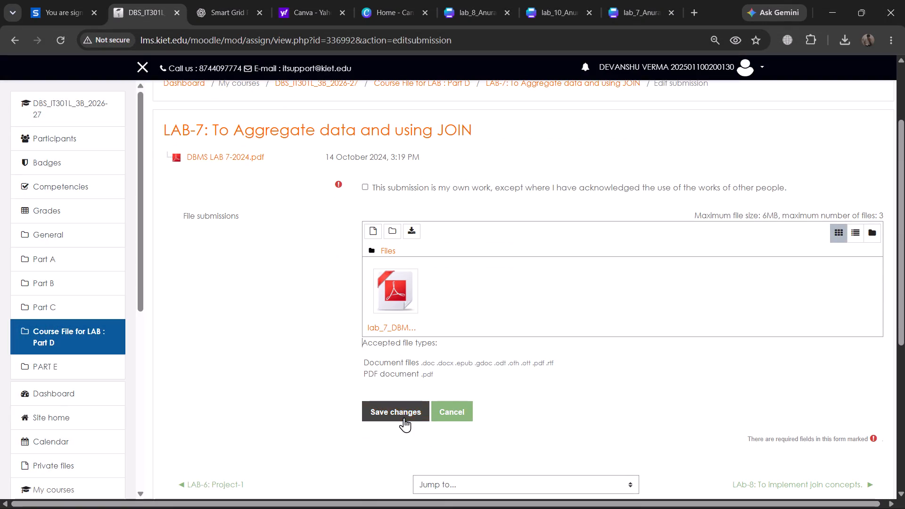
click(404, 418)
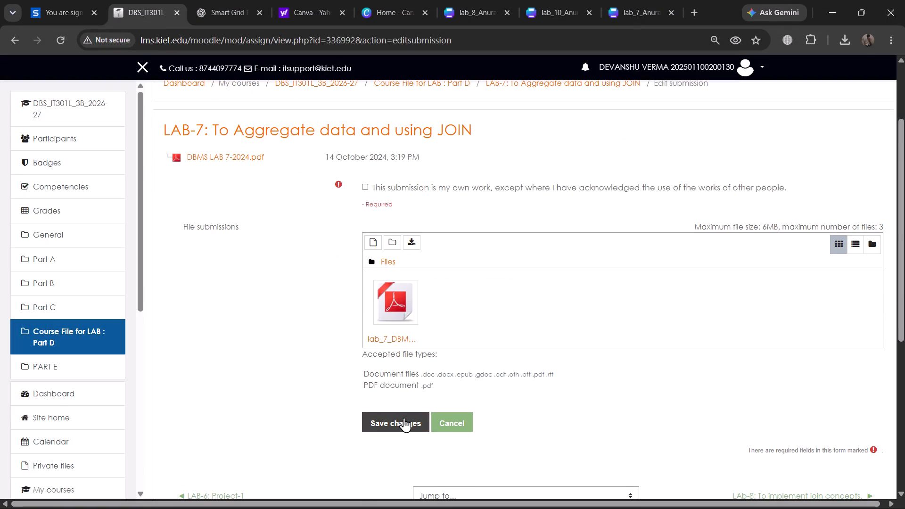
click(404, 418)
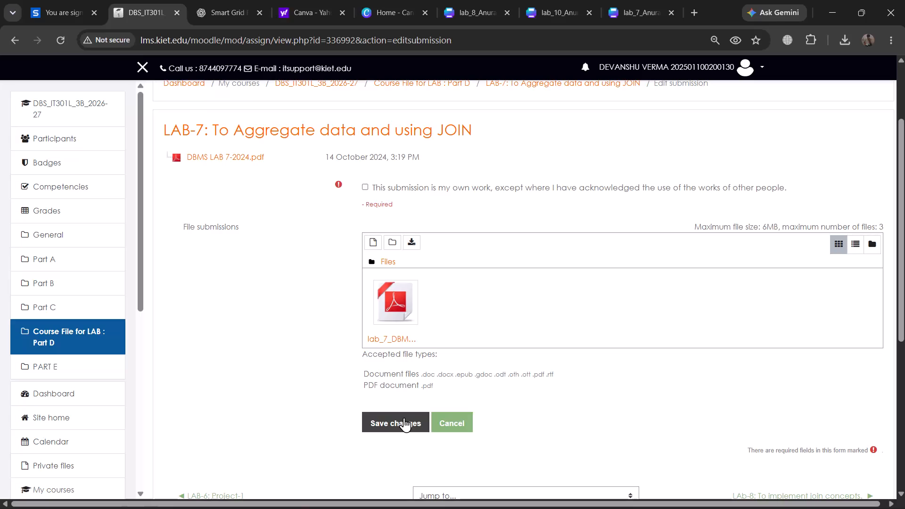
click(373, 187)
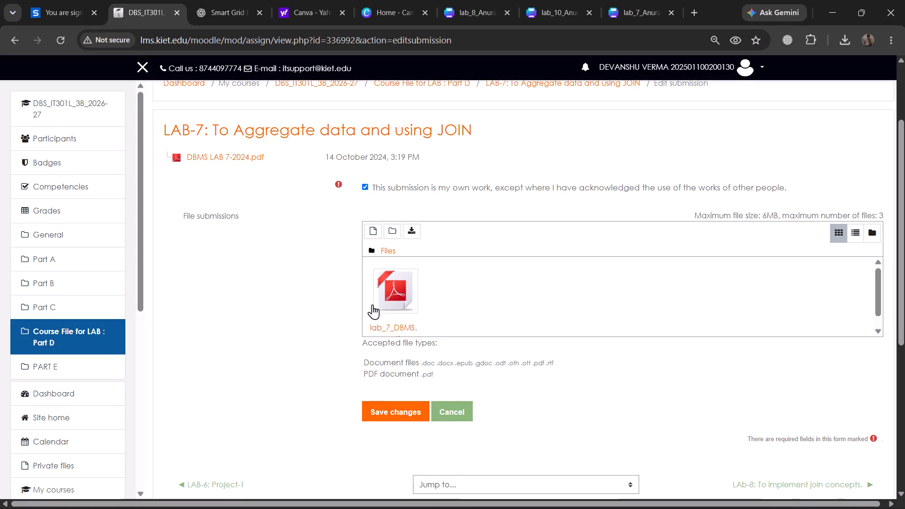
click(389, 404)
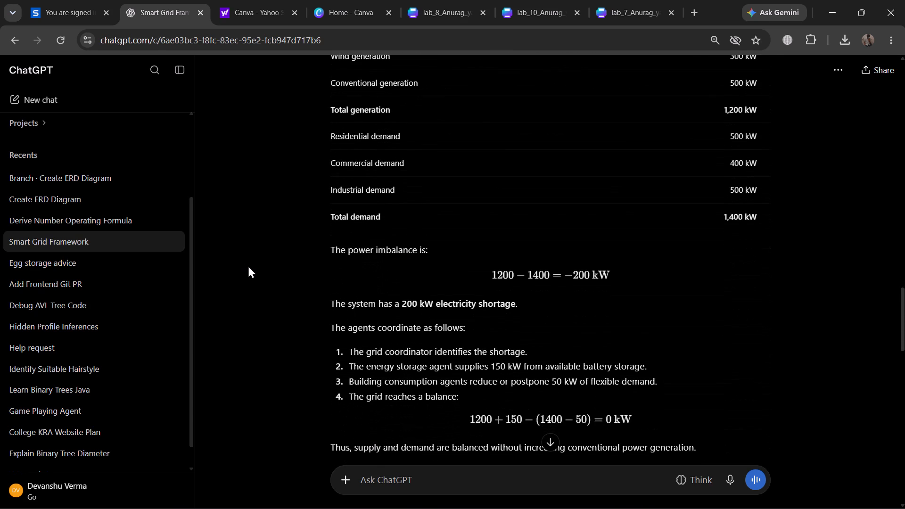
Continue reading the Smart Grid answer through the worked example on power imbalance and agent coordination.
scroll(248, 265, down, 1)
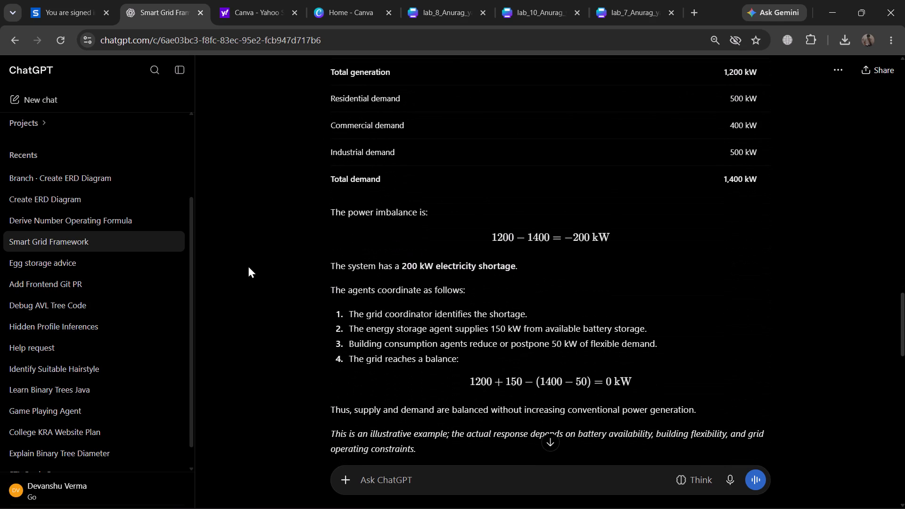